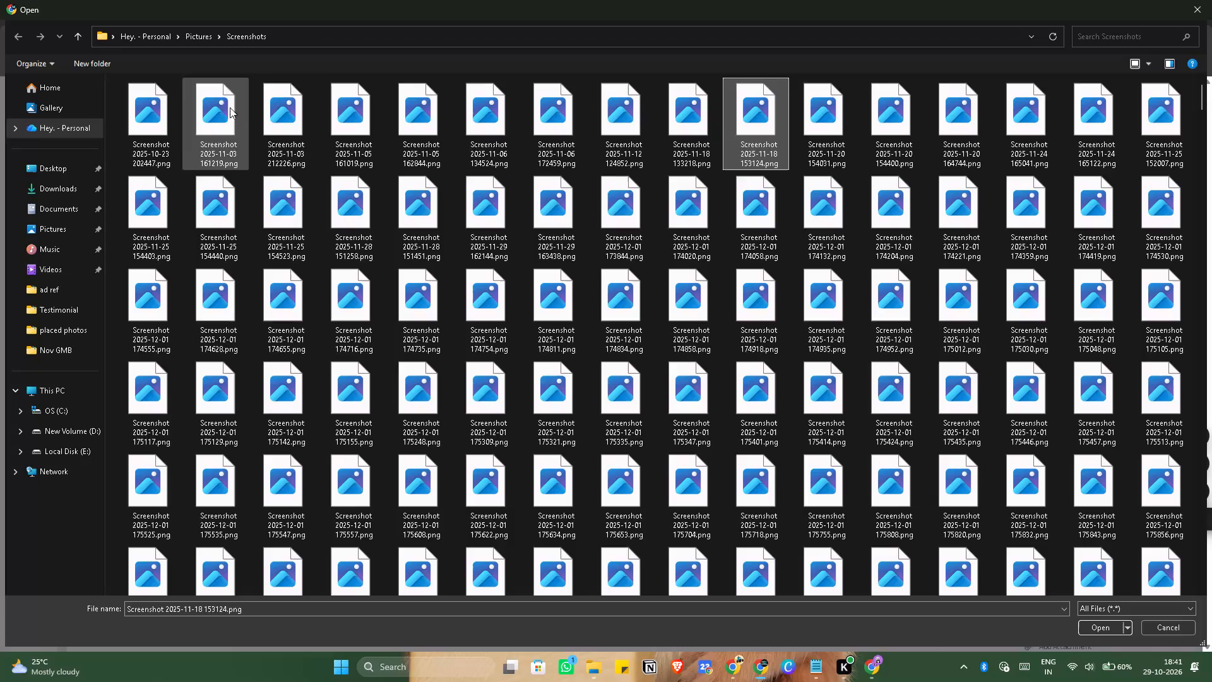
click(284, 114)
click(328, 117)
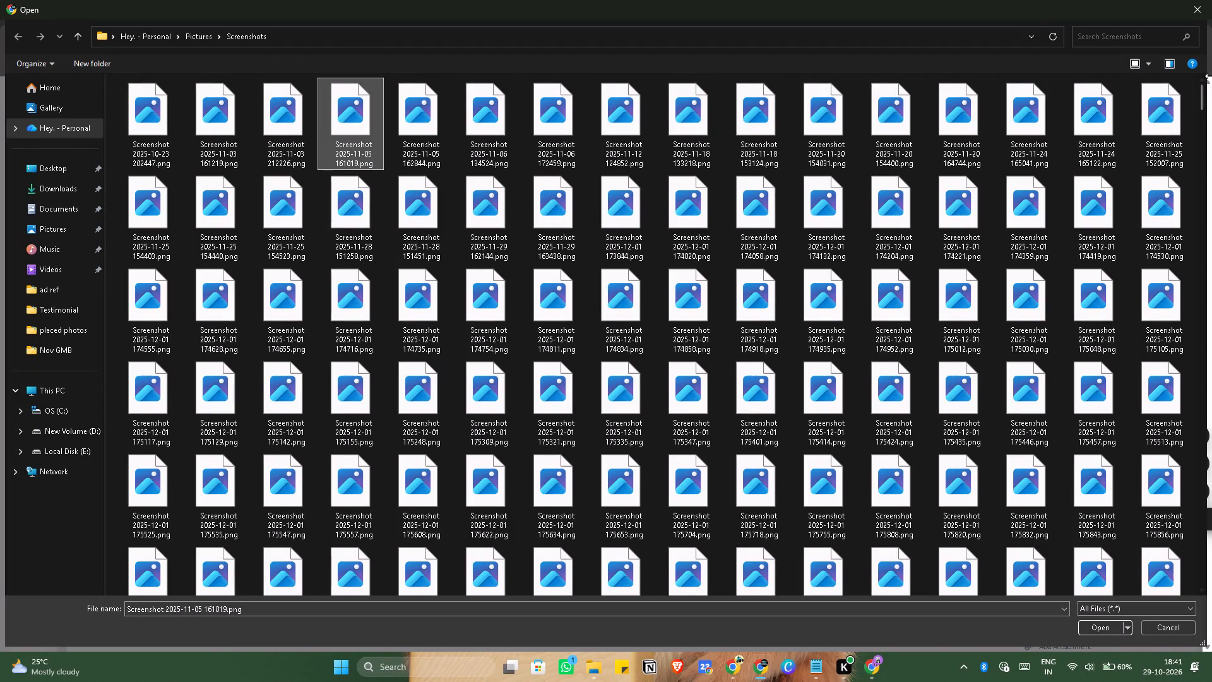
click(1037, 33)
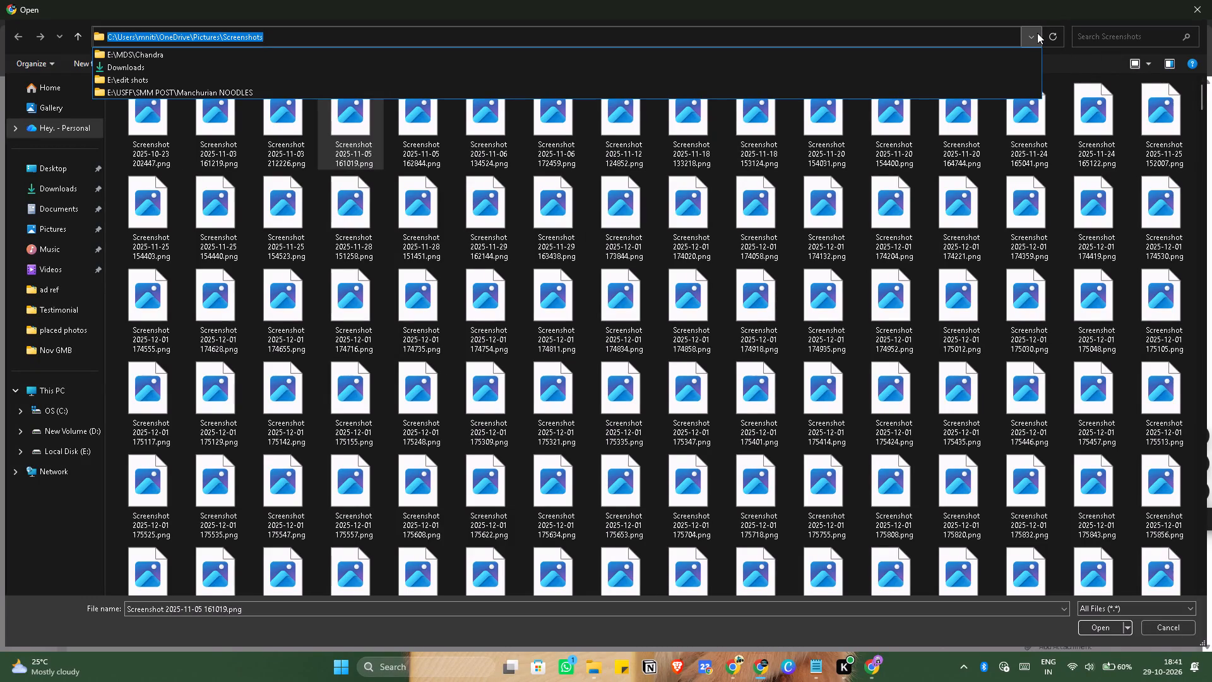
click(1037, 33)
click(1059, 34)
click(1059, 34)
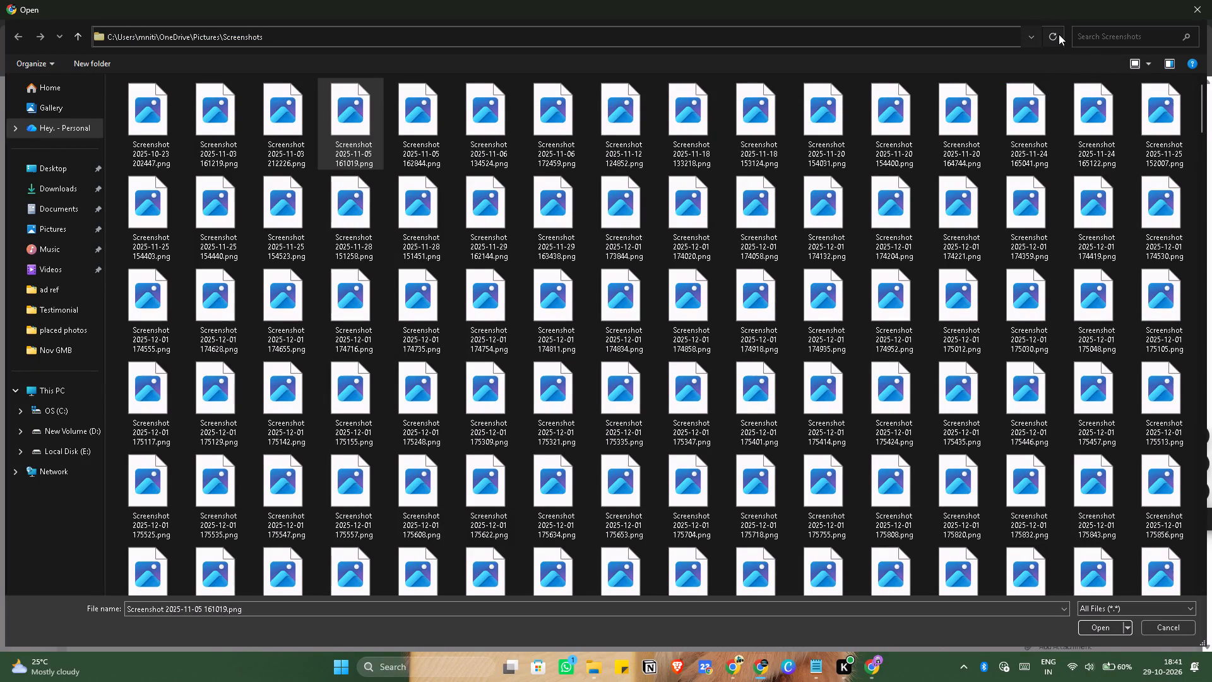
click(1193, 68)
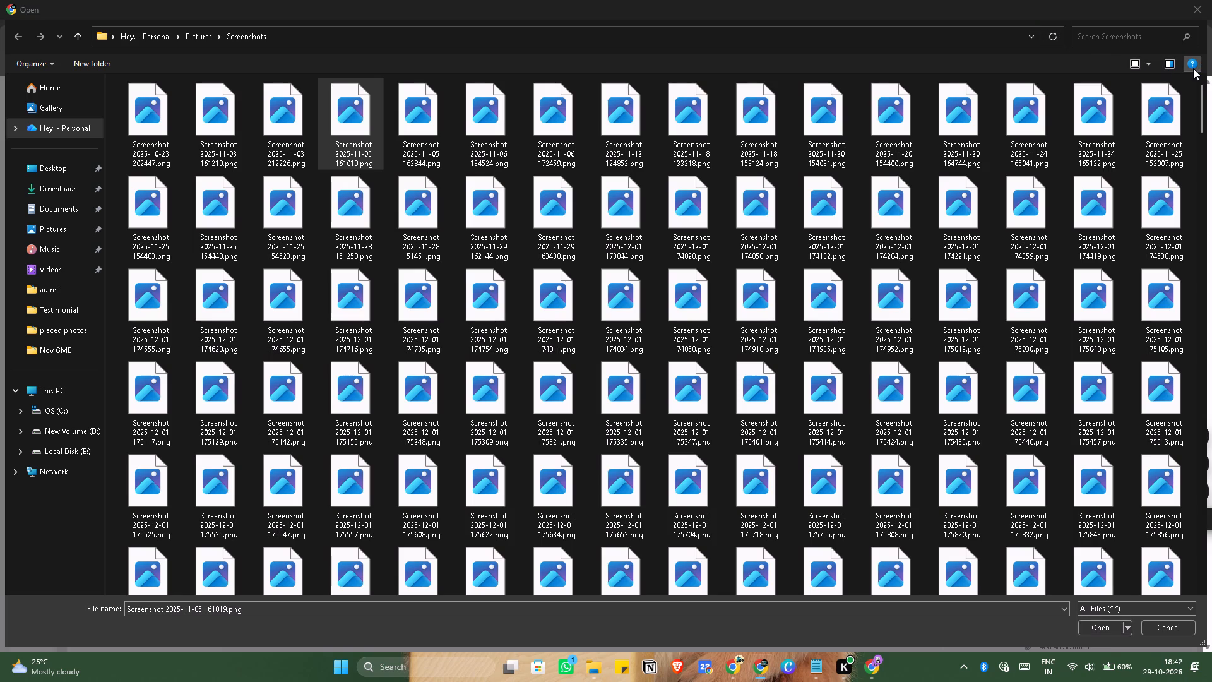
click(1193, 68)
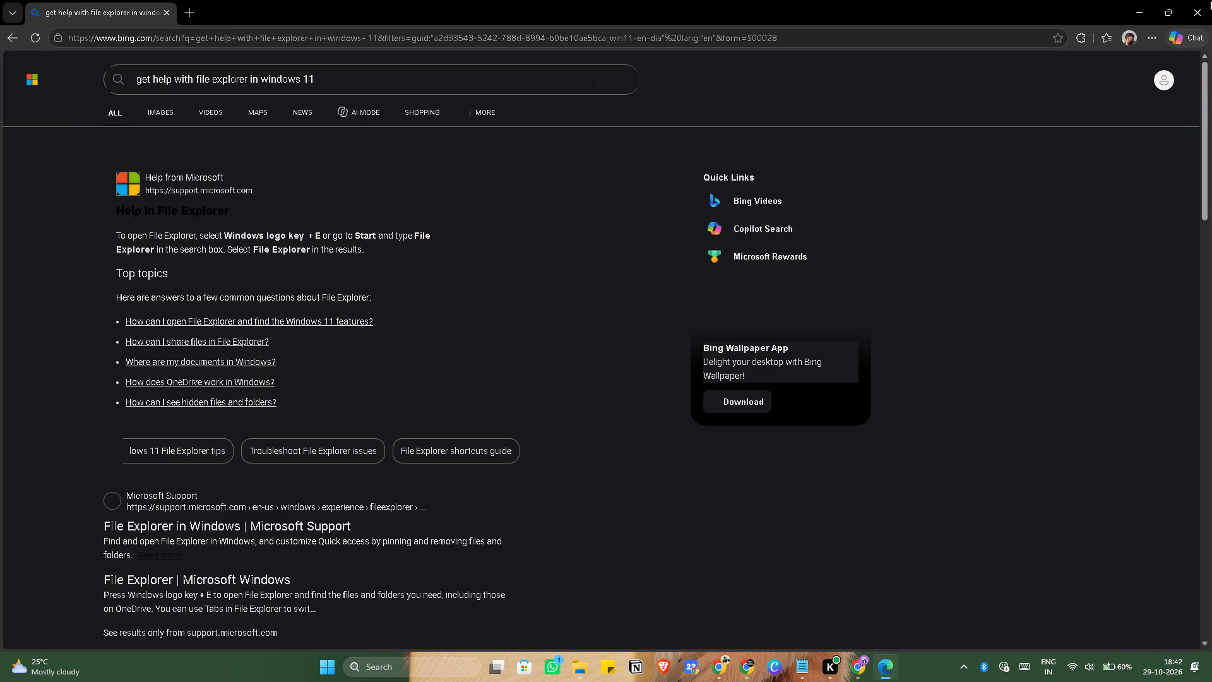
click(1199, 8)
Turn on the preview pane in the file selection dialog.
click(1165, 64)
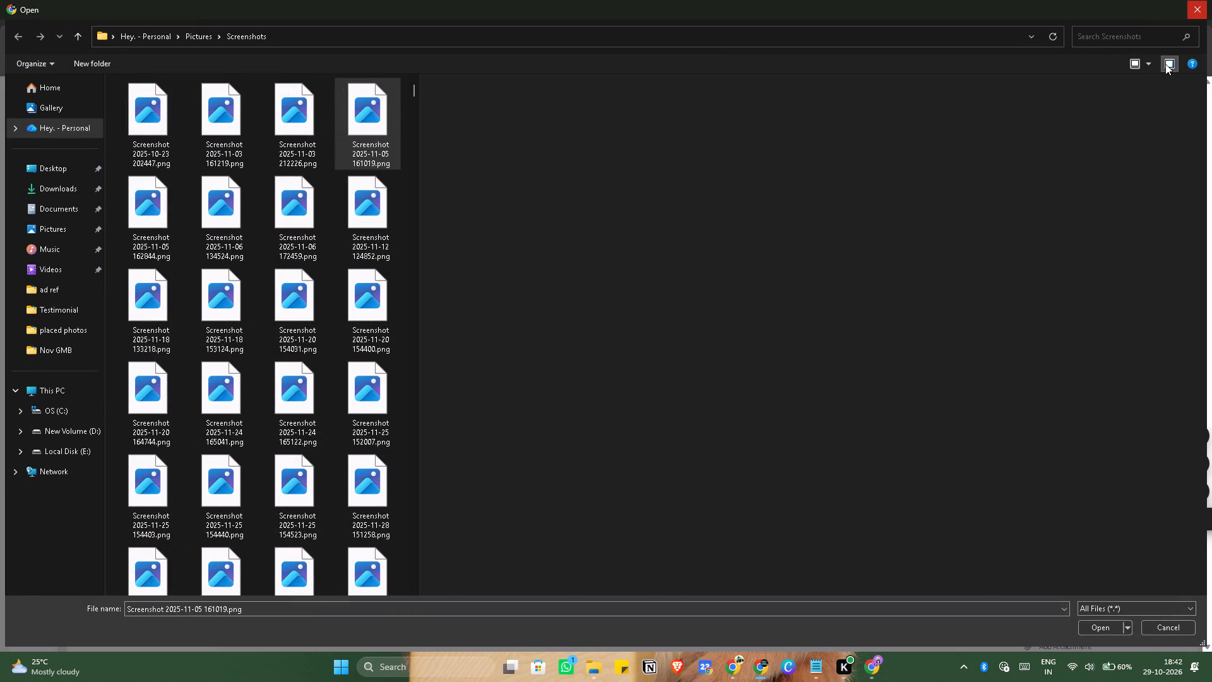
click(706, 198)
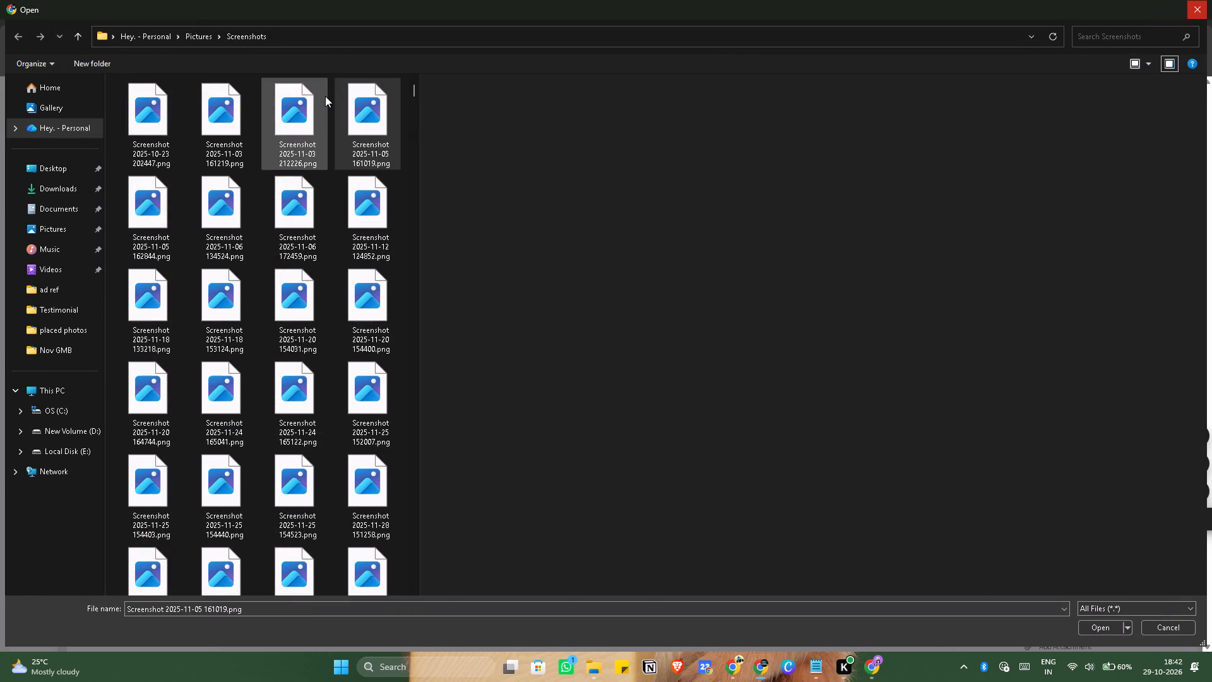
Attach Screenshot 2025-11-05 161019.png and close the Chandra Admission Local SEO task due 24/02/2027.
click(325, 96)
click(362, 123)
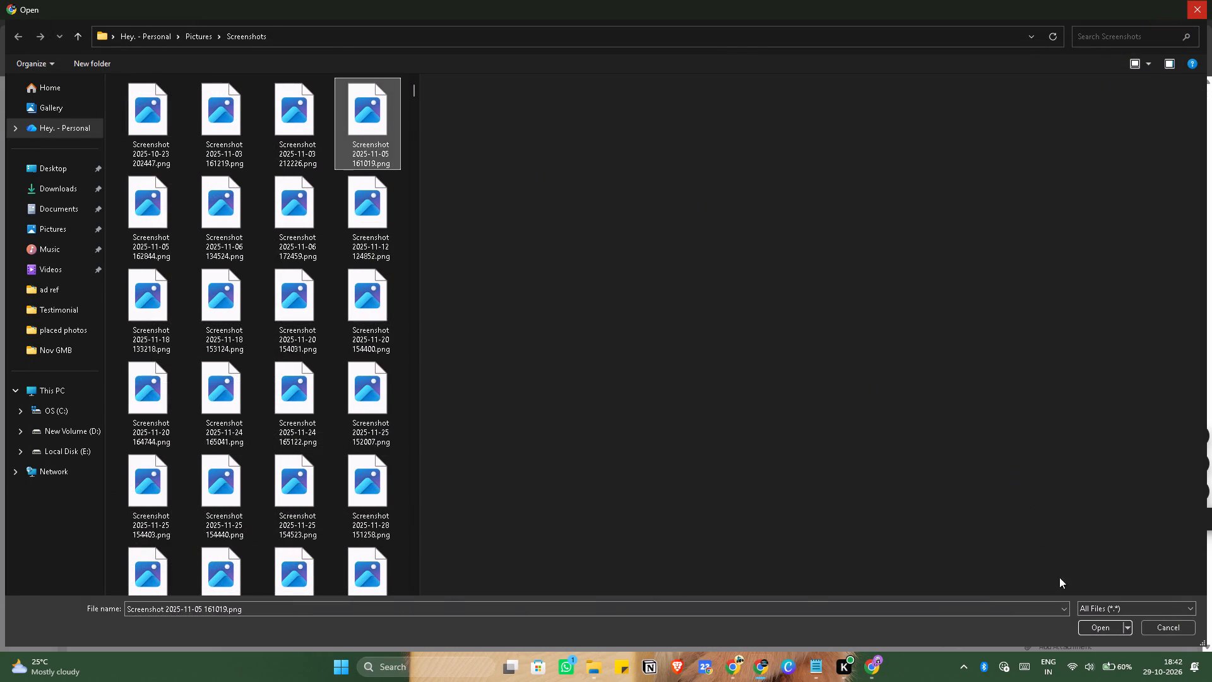
click(1100, 620)
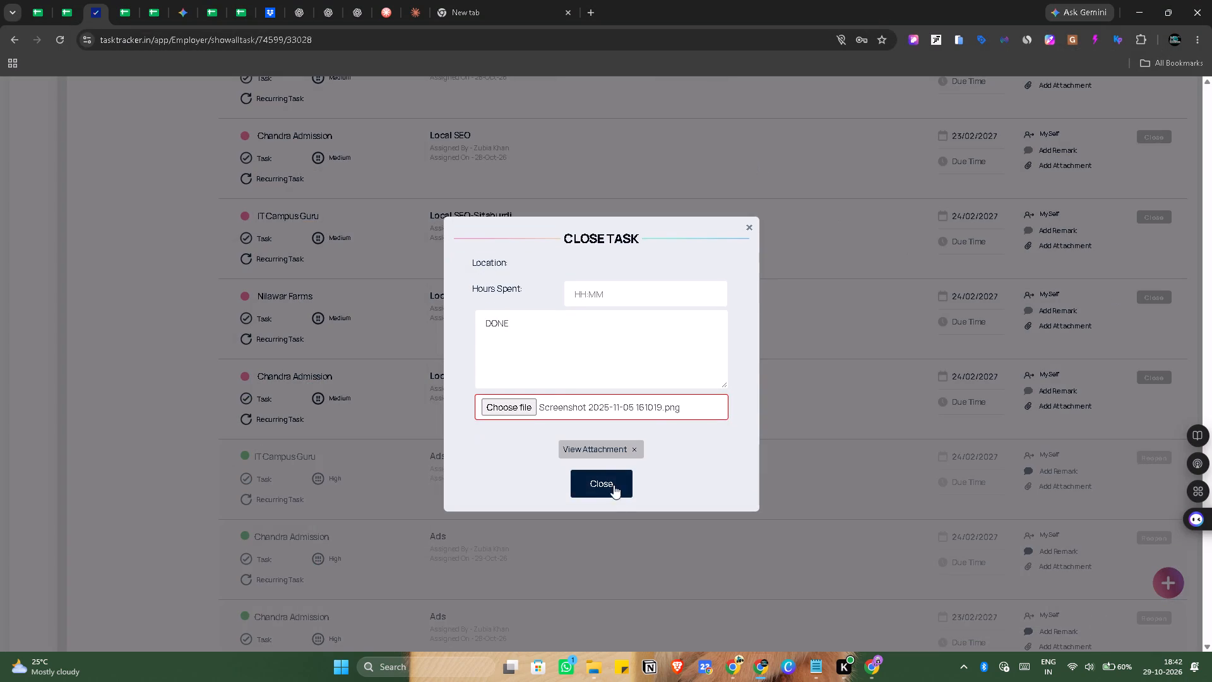
click(607, 482)
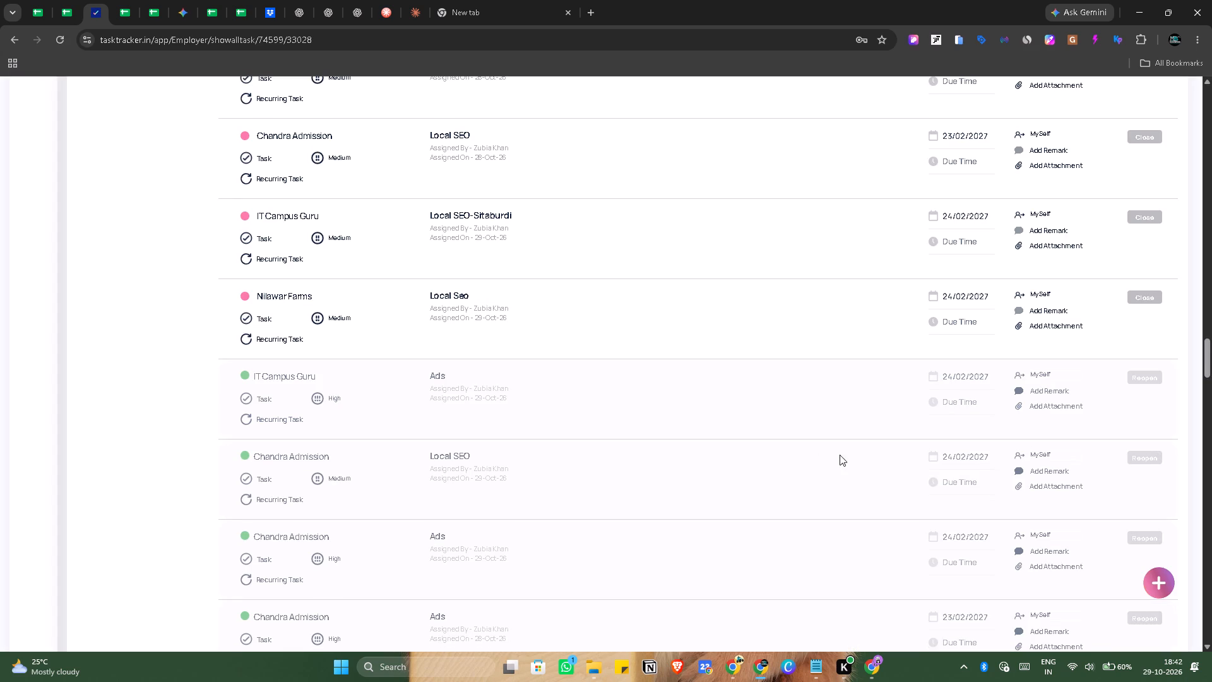
Close the Nilawar Farms Local Seo task due 24/02/2027 with the remark DONE and Screenshot 2025-11-05 161019.png attached.
click(1145, 297)
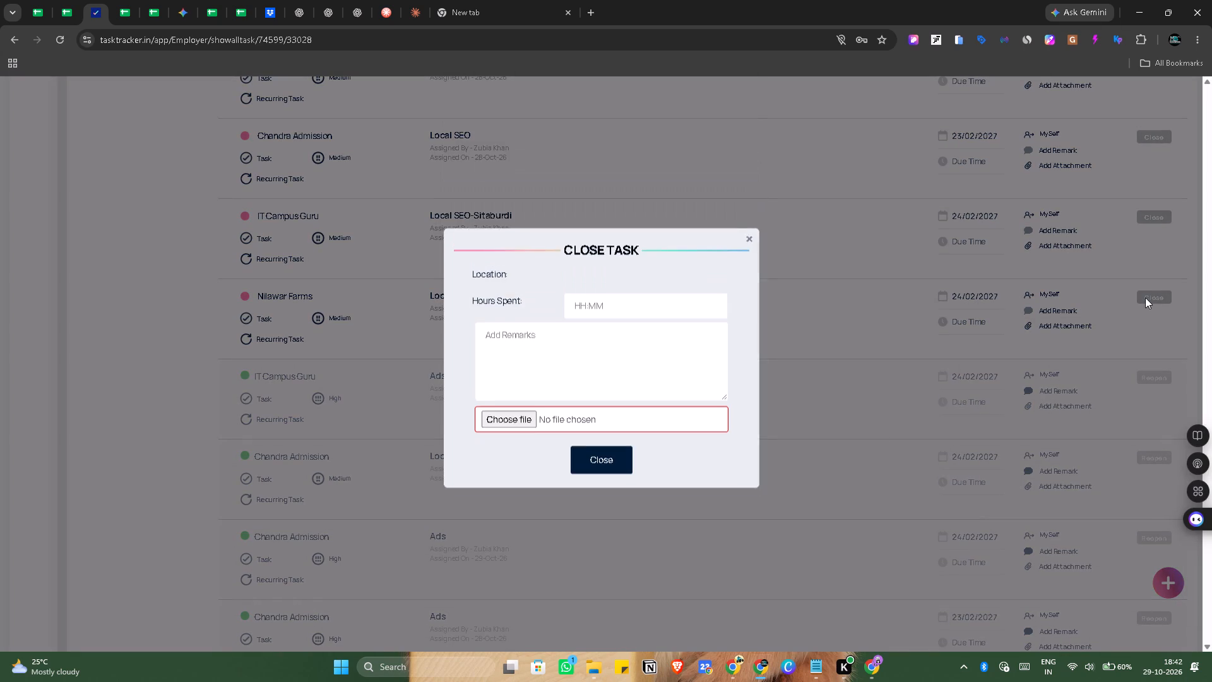
click(537, 384)
key(ctrl+v)
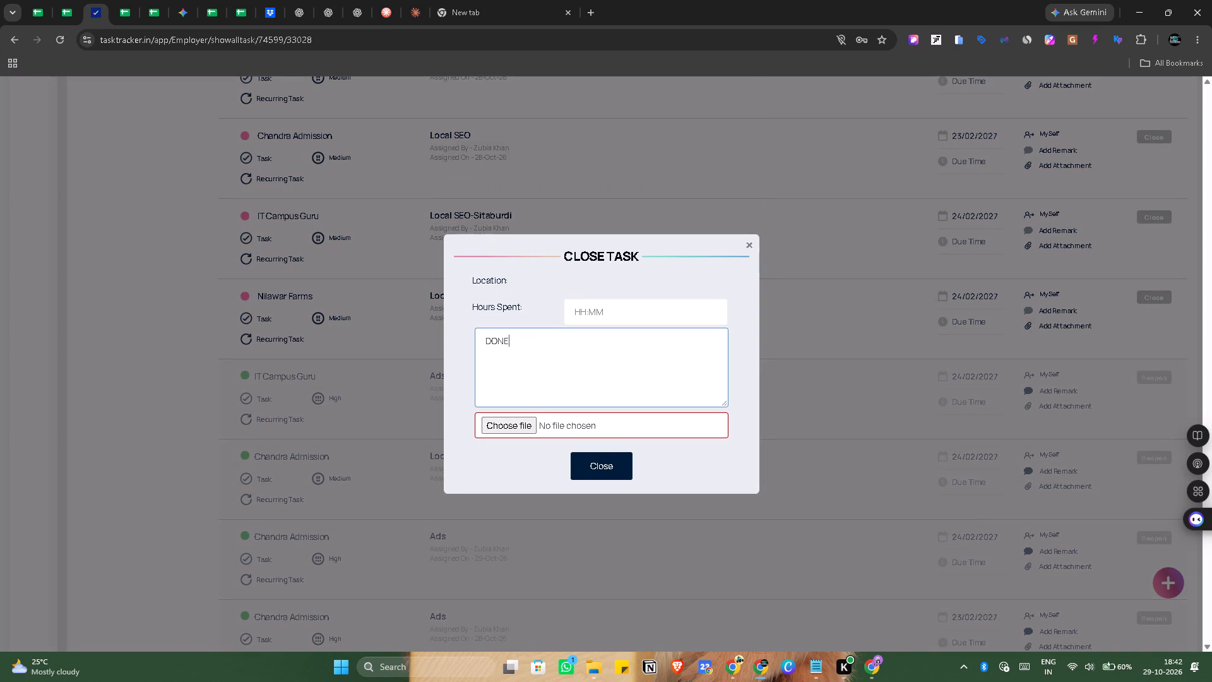
click(524, 421)
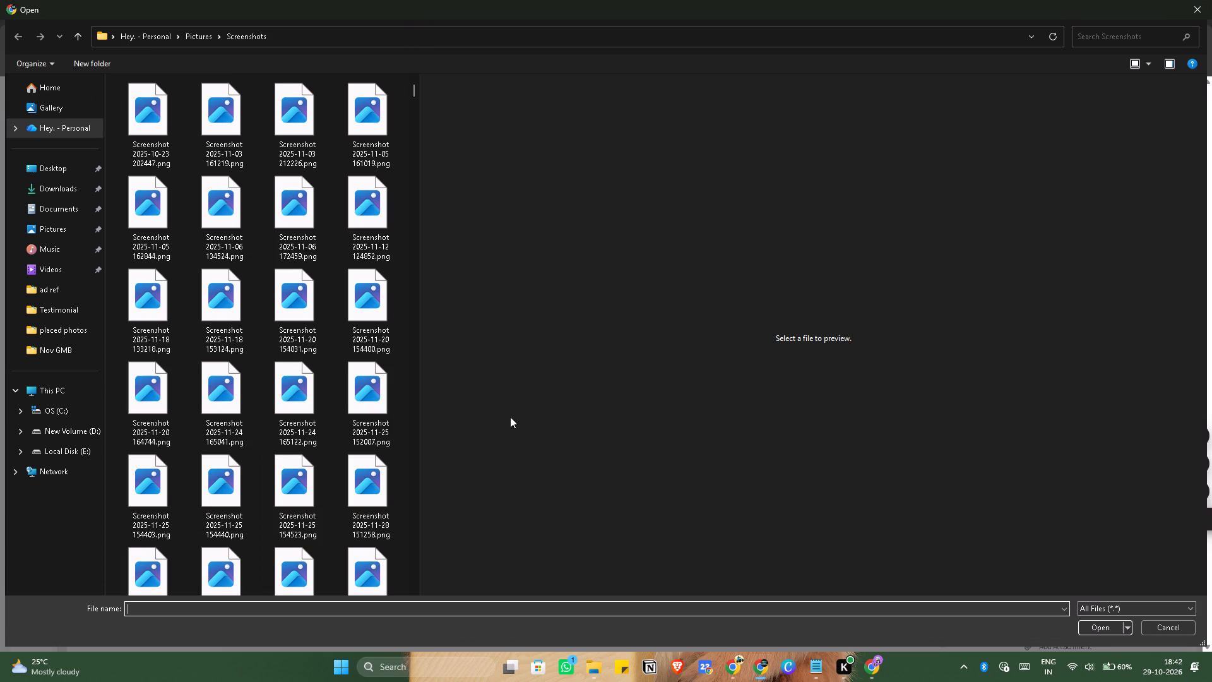
click(230, 155)
click(335, 146)
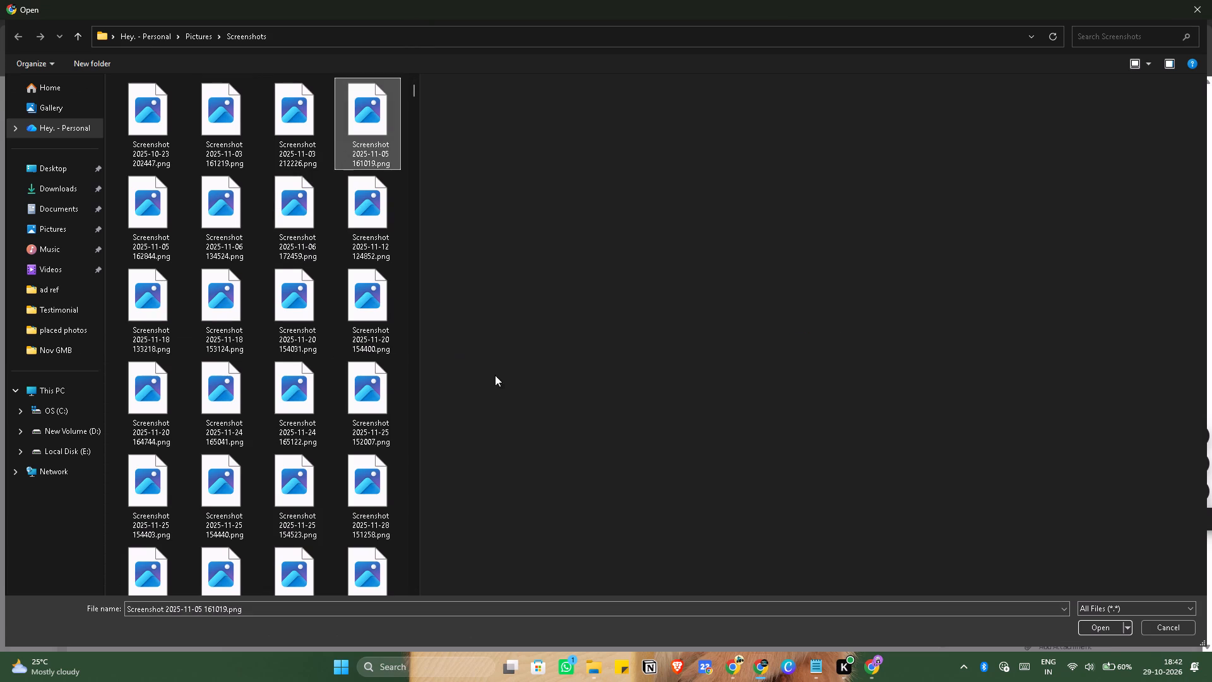
click(1100, 625)
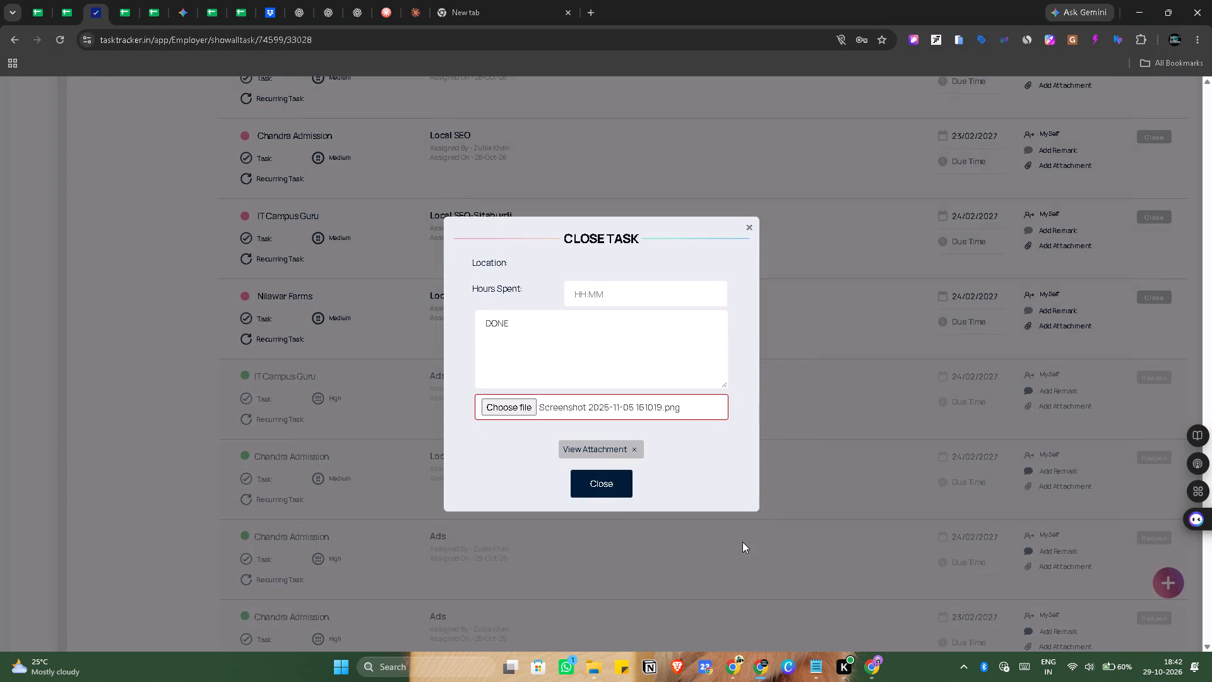
click(601, 487)
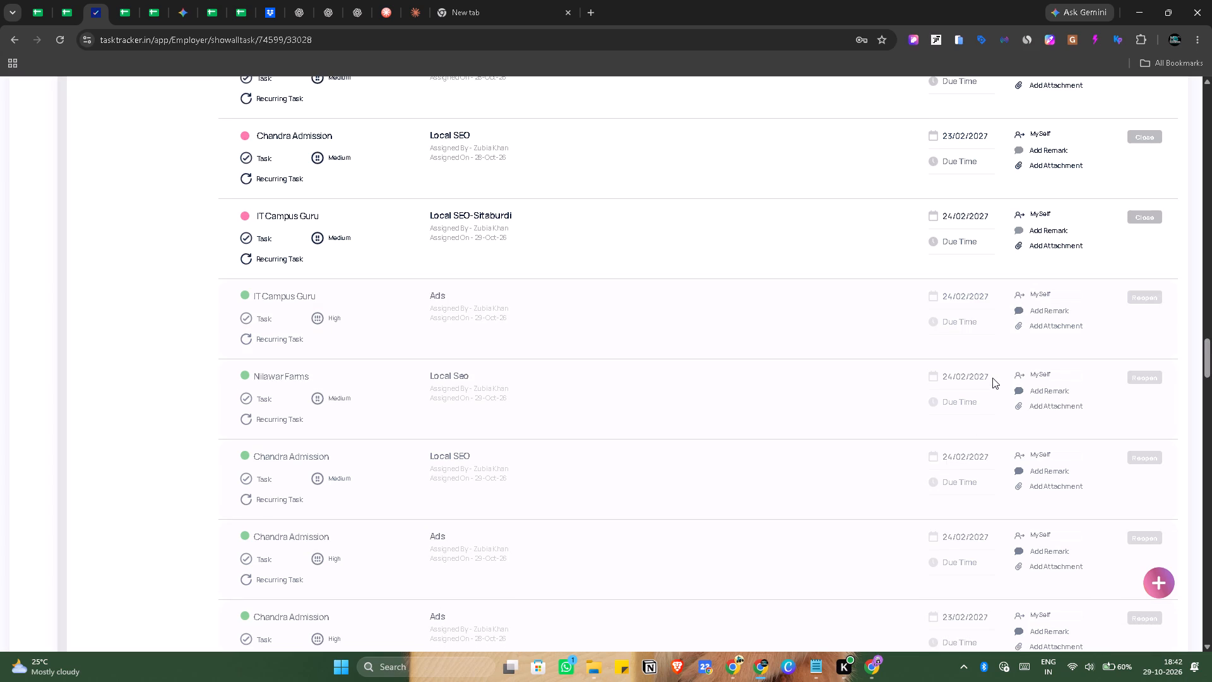
Close the IT Campus Guru Ads task due 23/02/2027 with the remark DONE and no attachment.
scroll(992, 378, up, 4)
scroll(1056, 319, up, 2)
click(1146, 224)
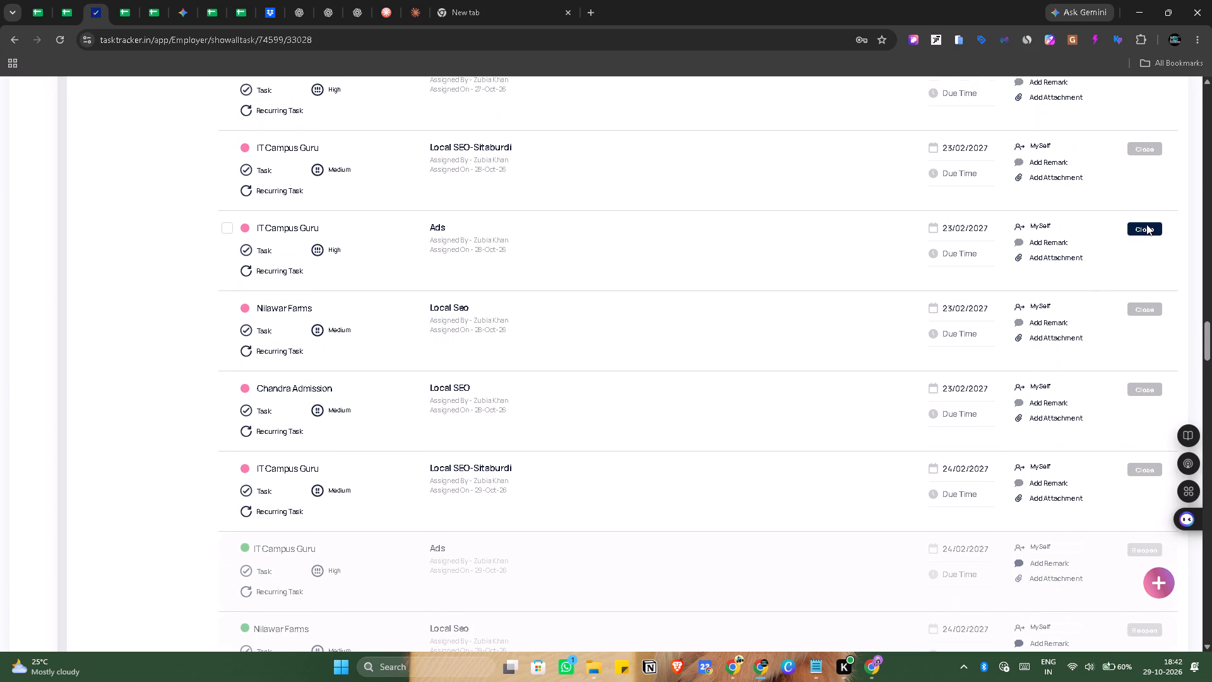
click(589, 364)
key(ctrl+v)
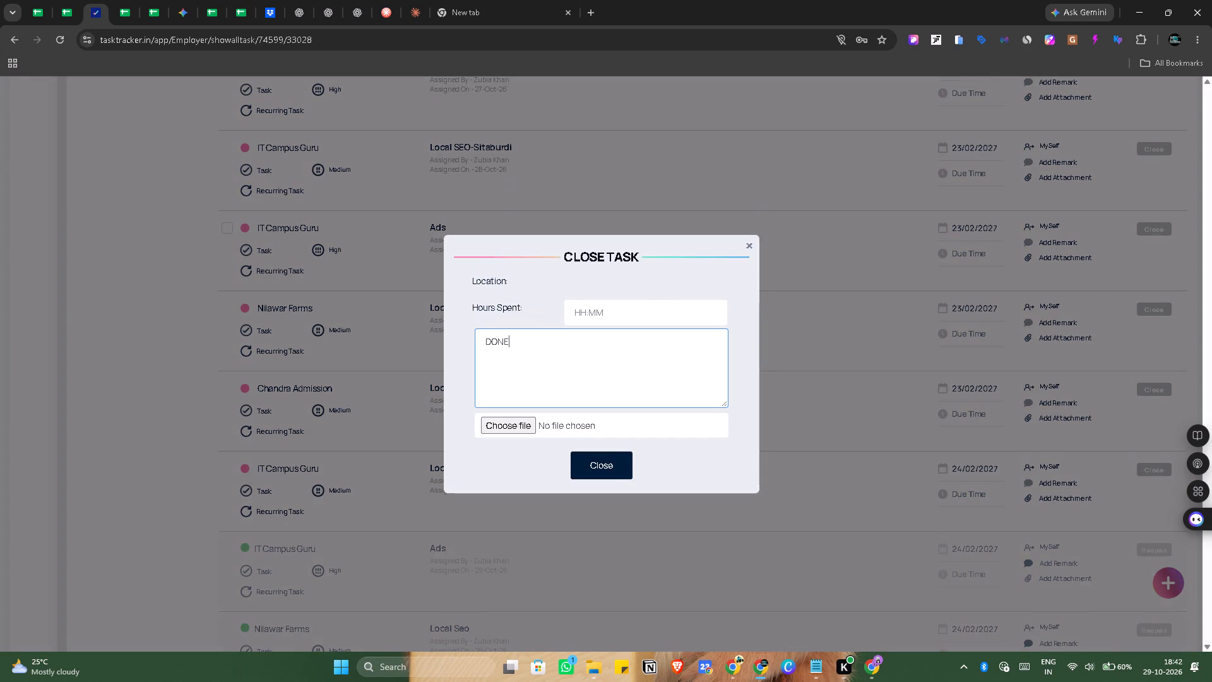
click(613, 464)
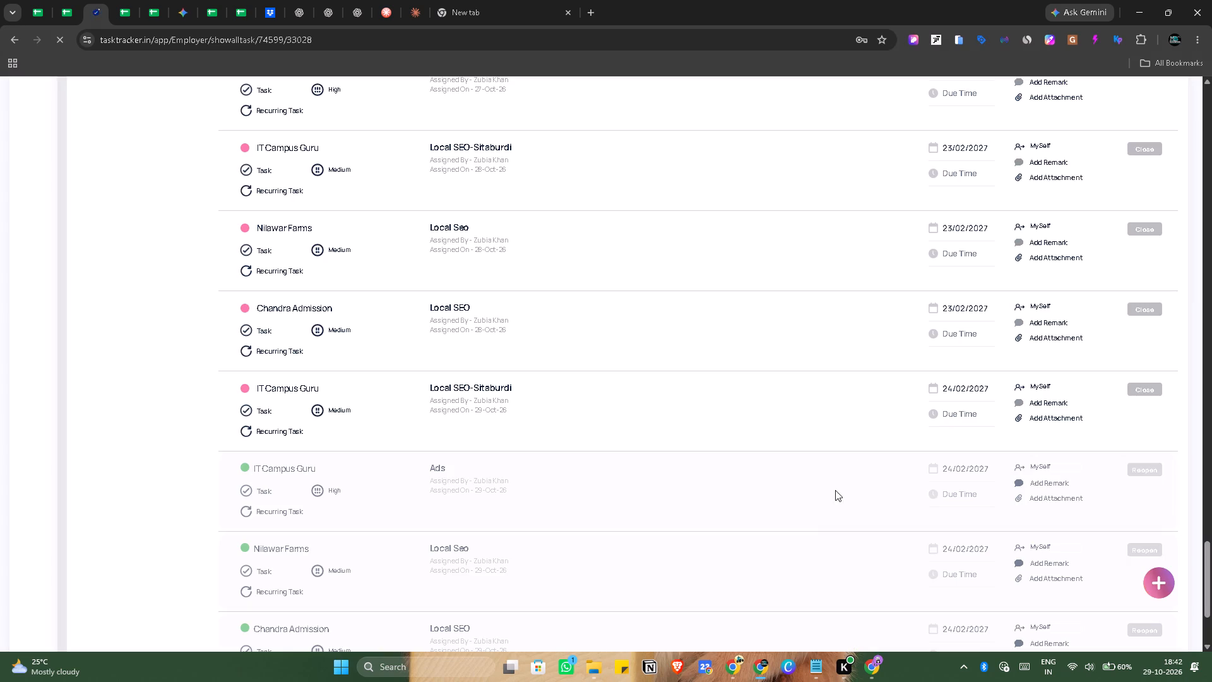
Close the IT Campus Guru Local SEO-Sitaburdi task due 24/02/2027 with the remark DONE and Screenshot 2025-10-23 202447.png attached.
click(1143, 389)
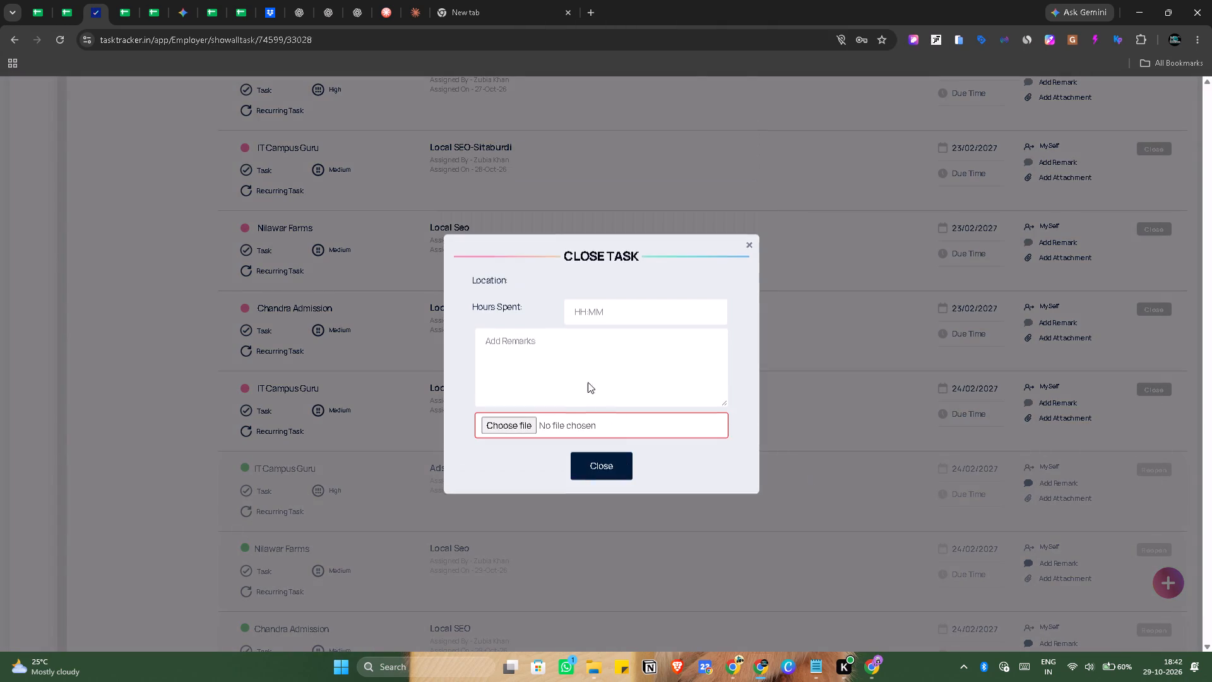
click(587, 374)
key(ctrl+v)
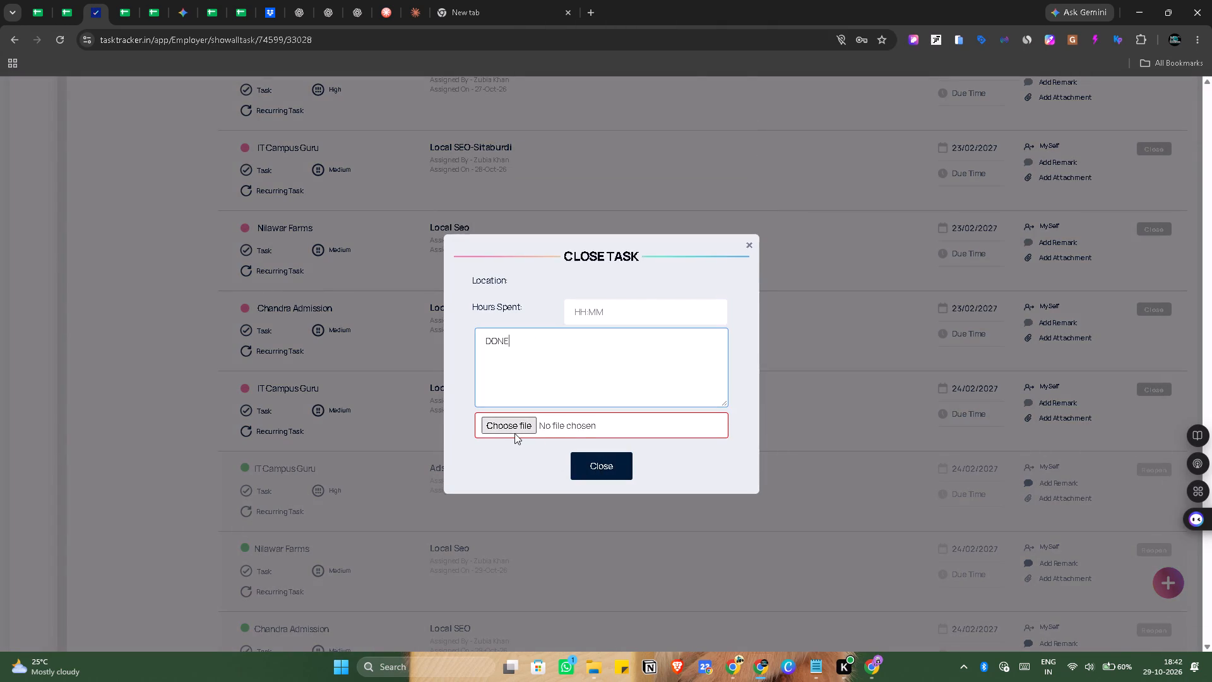
click(514, 433)
click(171, 147)
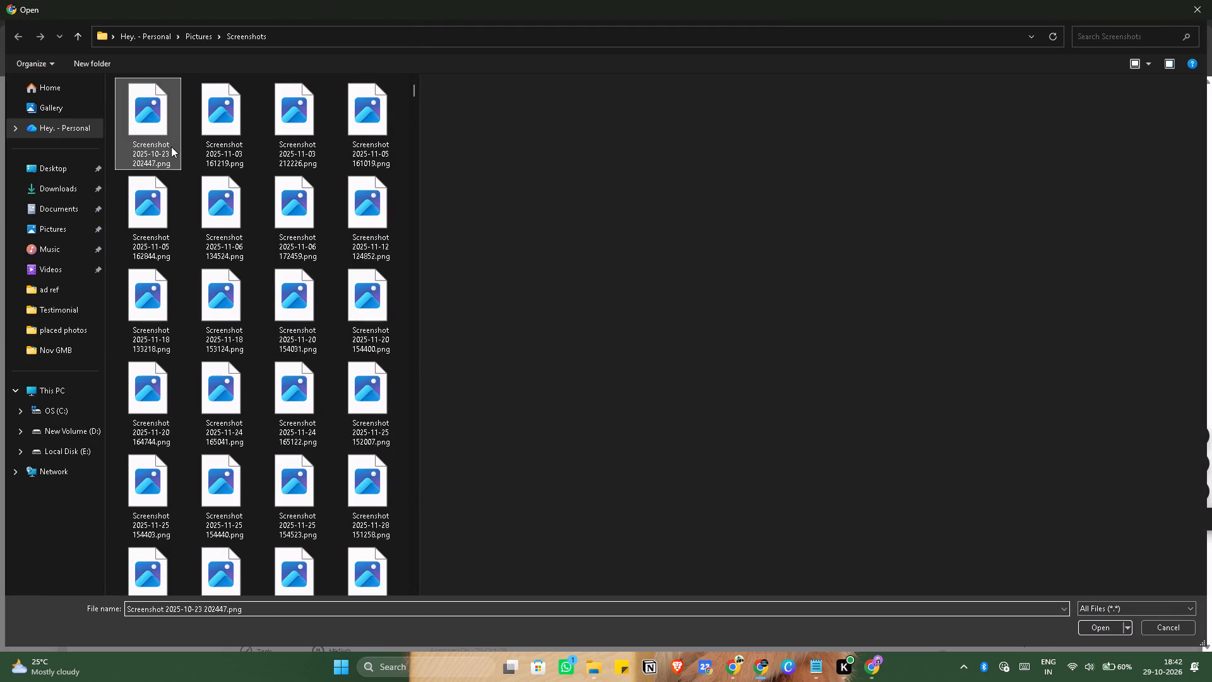
click(1113, 626)
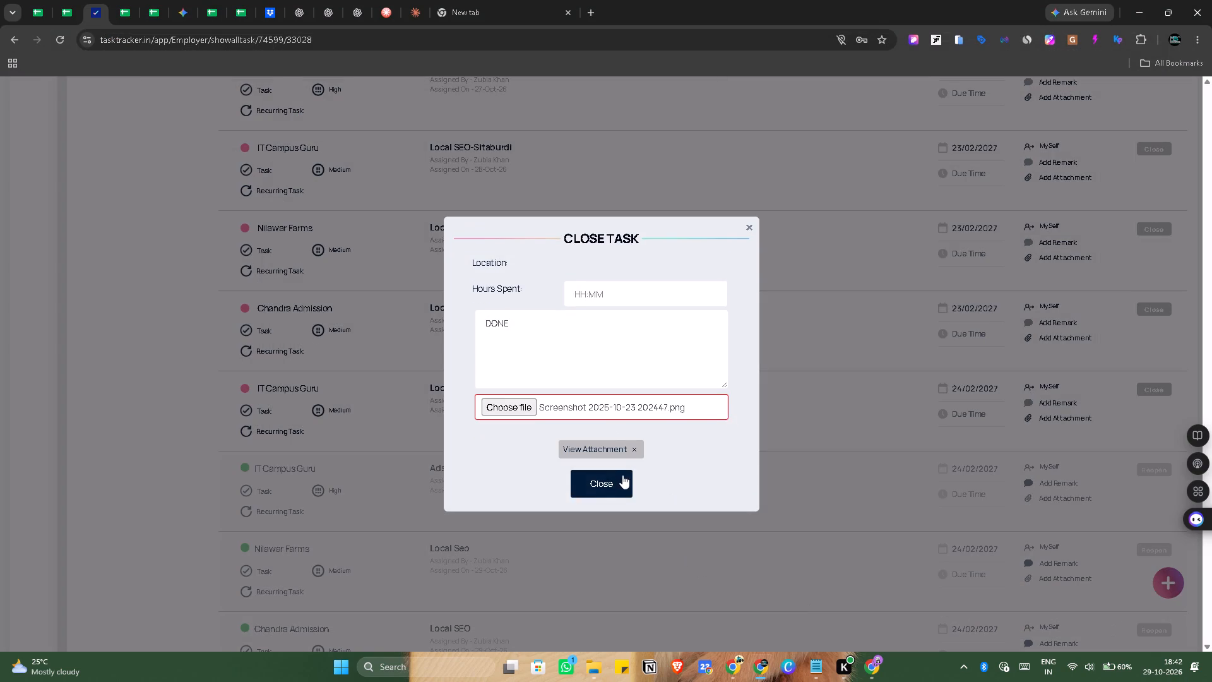
click(609, 476)
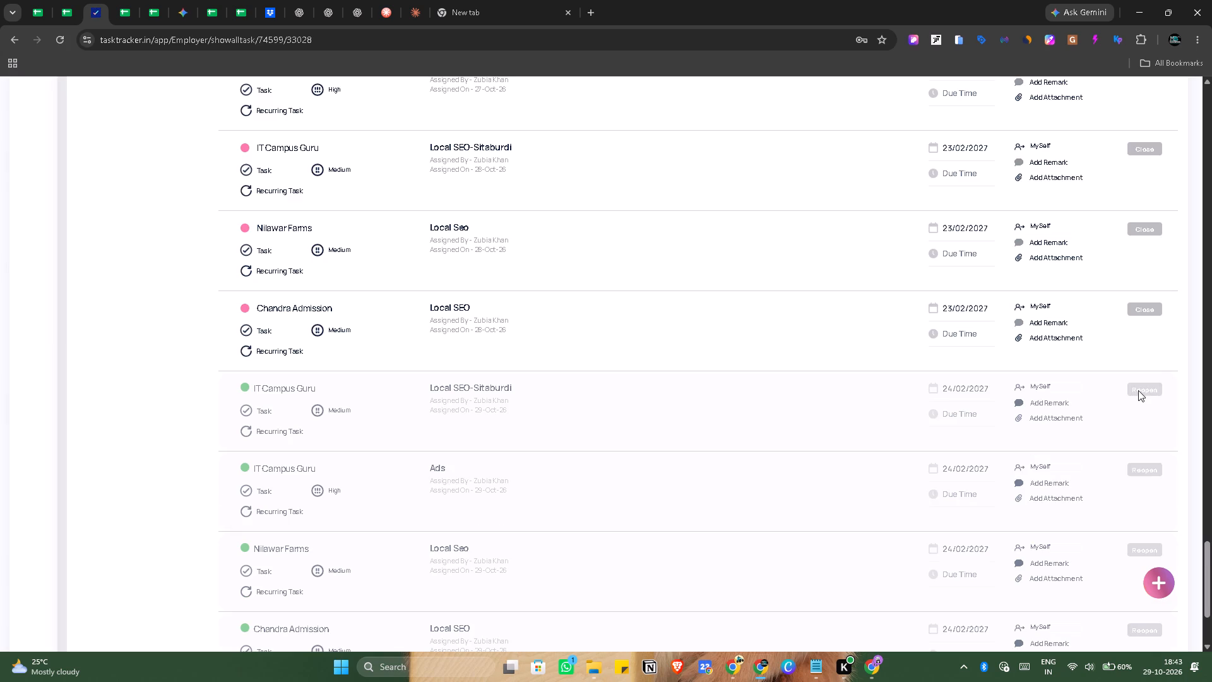
Close the Chandra Admission Local SEO task due 23/02/2027 with Screenshot 2025-10-23 202447.png attached and the remark DONE.
click(1149, 304)
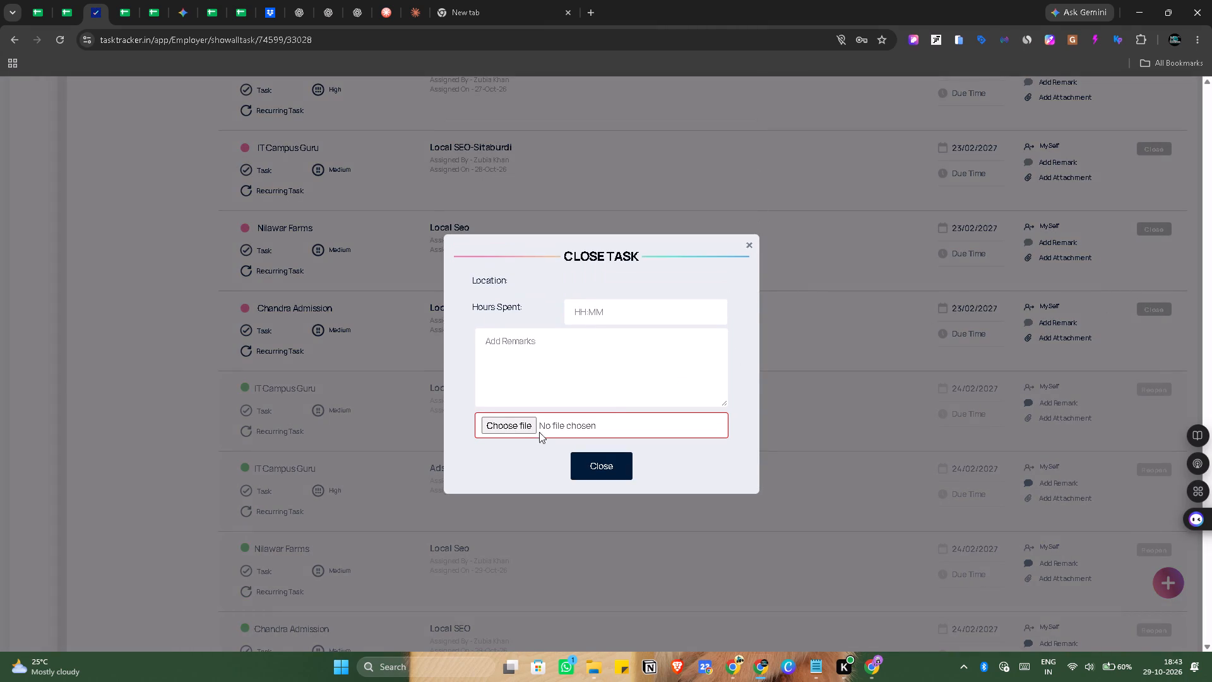
click(513, 432)
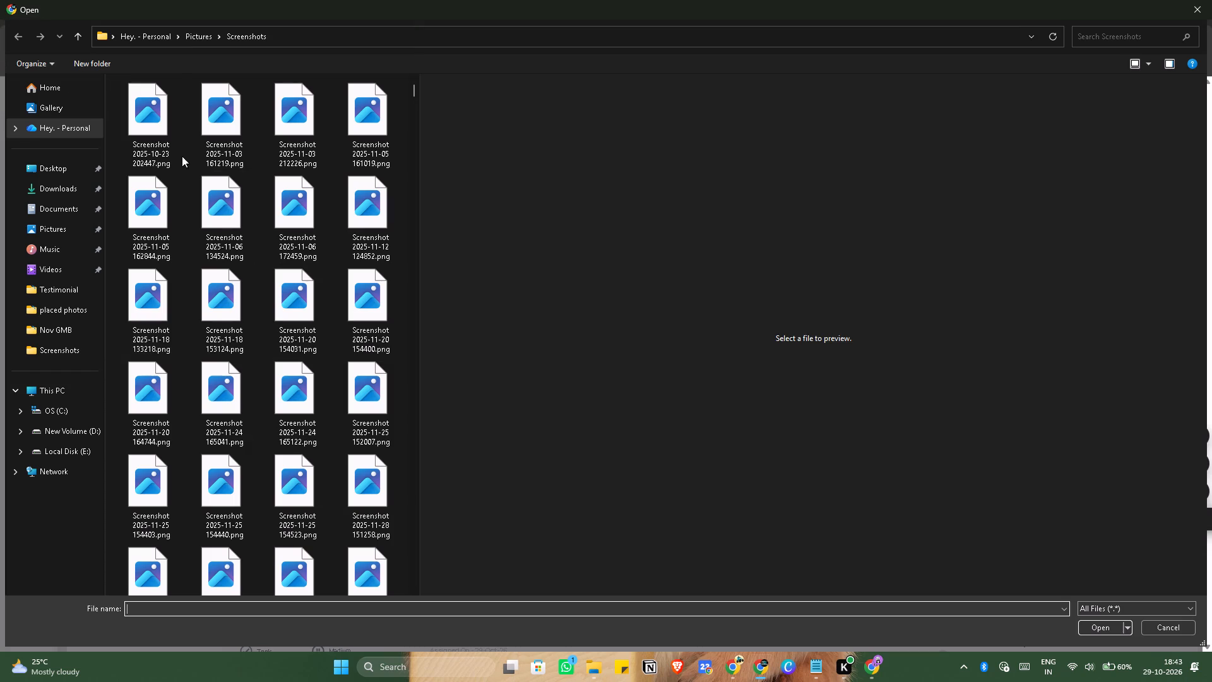
click(171, 146)
click(1094, 628)
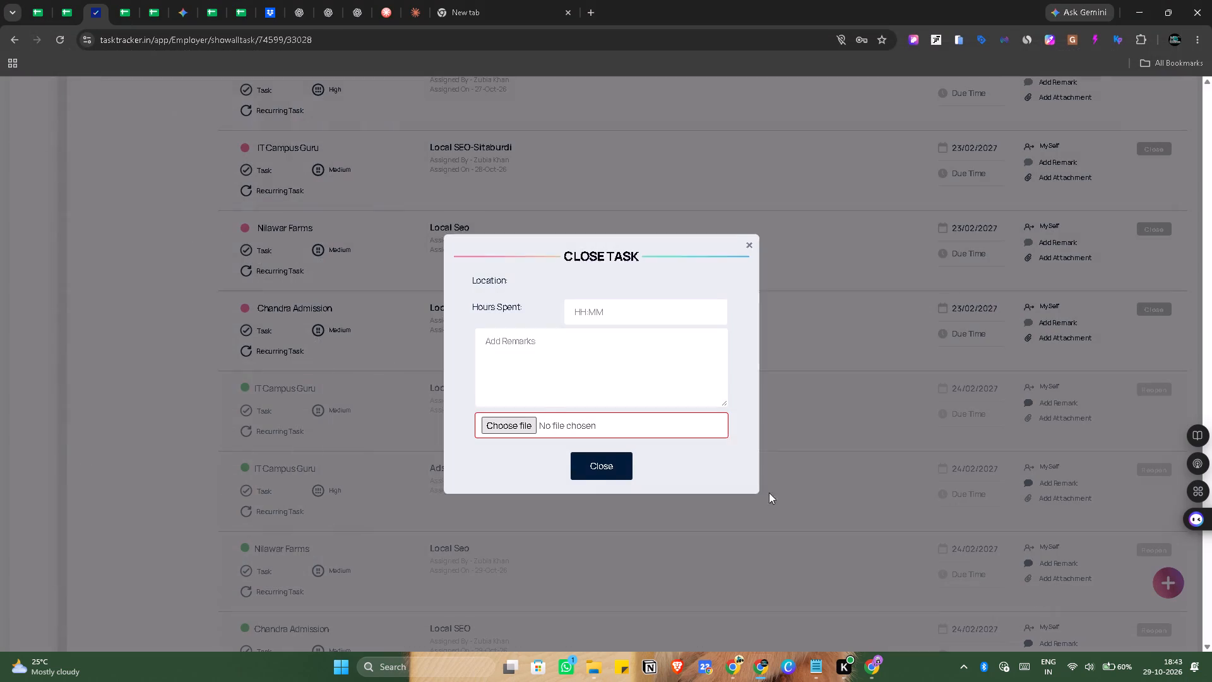
click(533, 332)
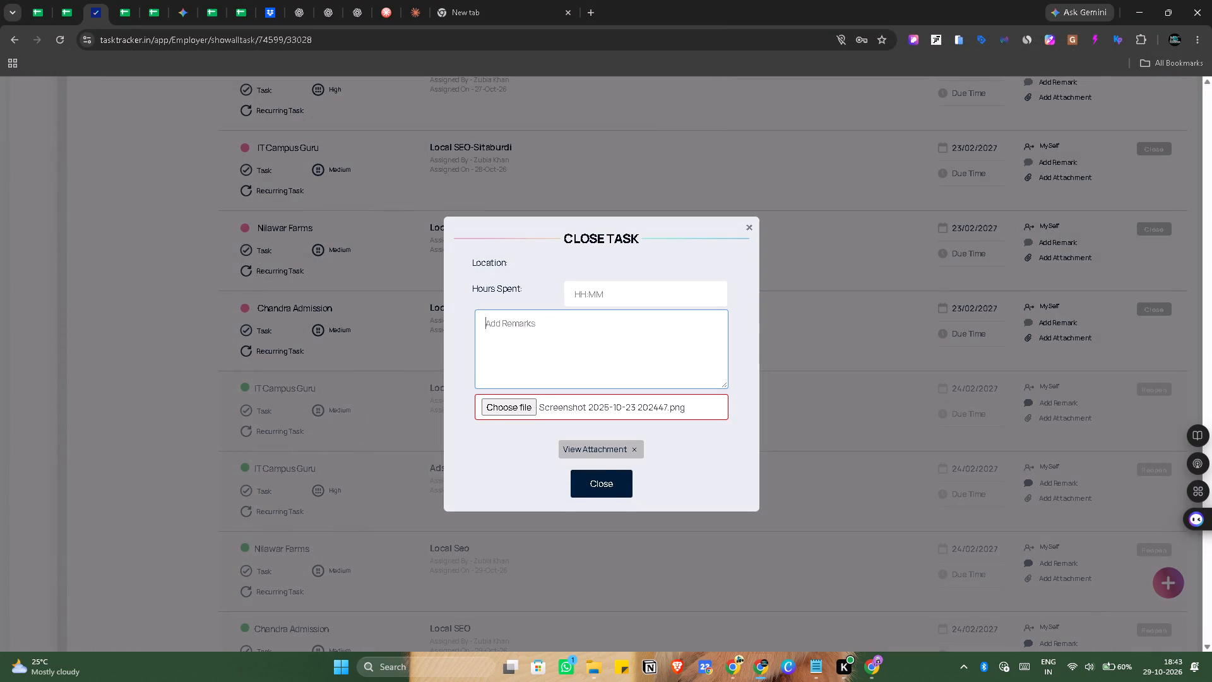
key(ctrl+v)
click(599, 483)
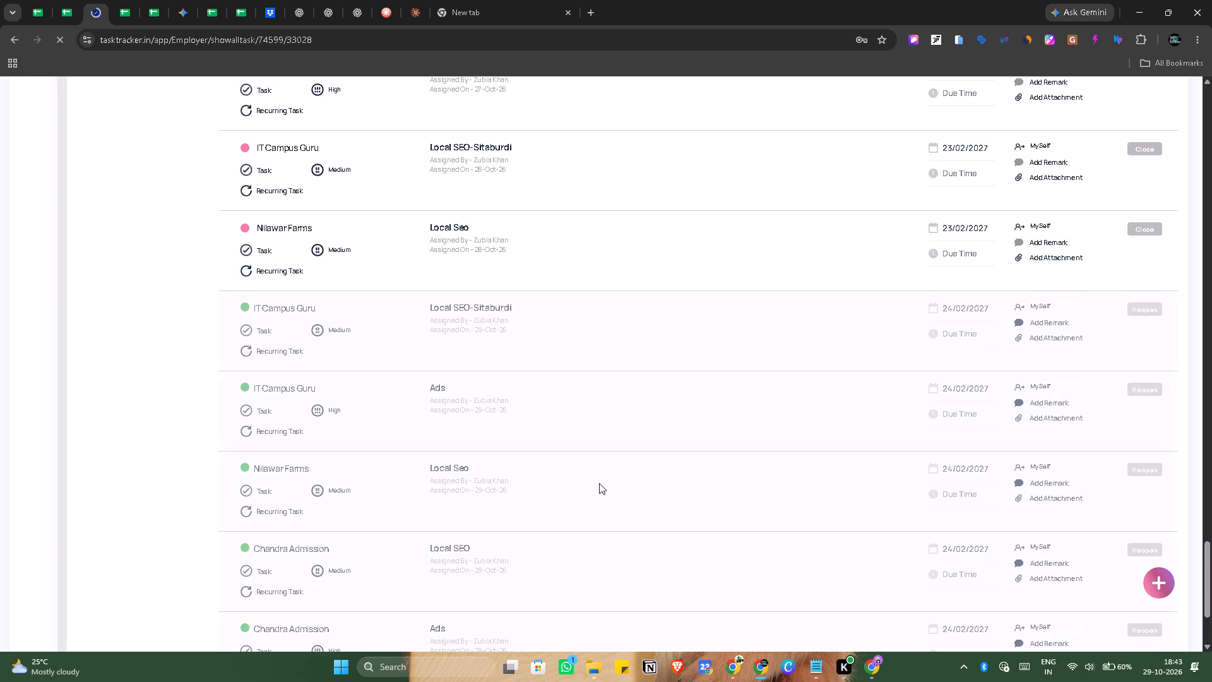
Close the Nilawar Farms Local Seo task due 23/02/2027 with Screenshot 2025-11-05 162844.png attached and the remark DONE.
scroll(605, 481, up, 5)
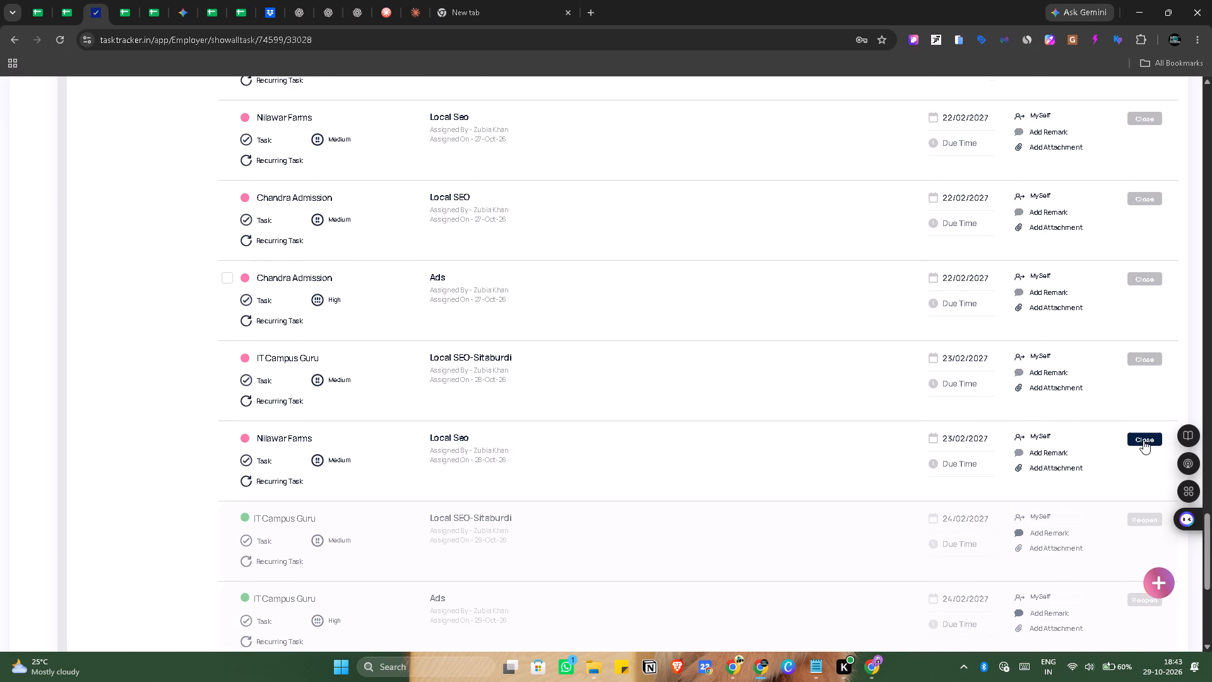
click(1143, 440)
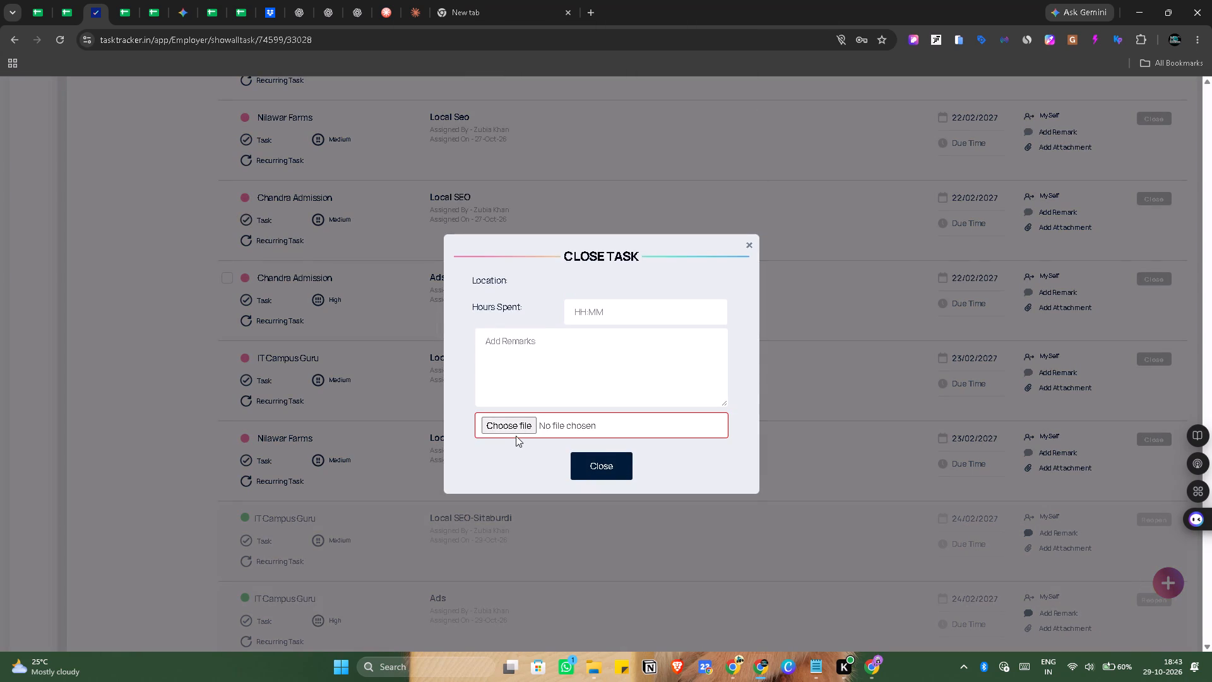
click(509, 433)
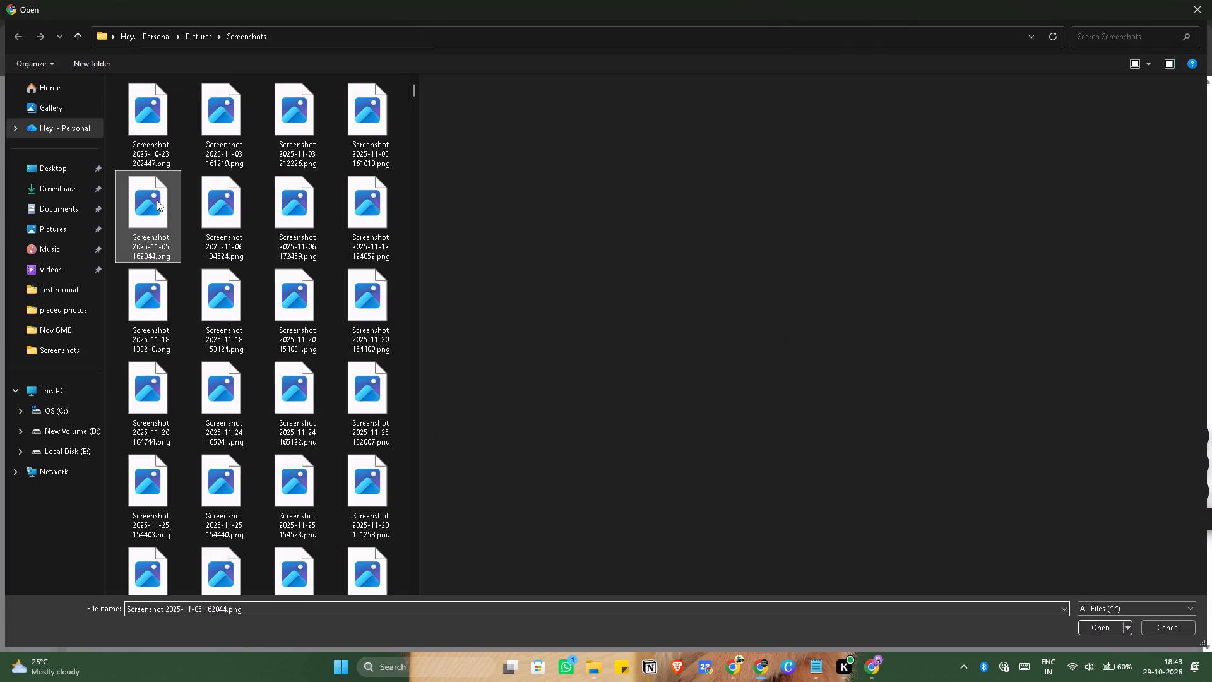
click(157, 200)
click(1092, 626)
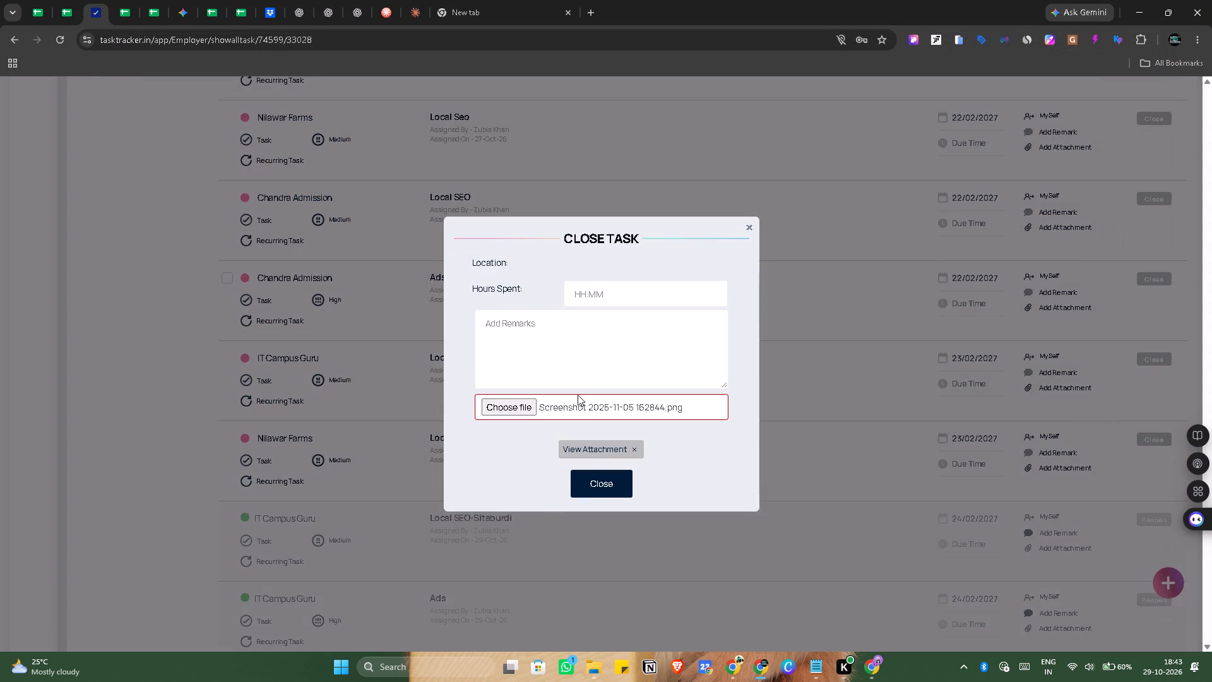
click(569, 368)
key(ctrl+v)
click(602, 484)
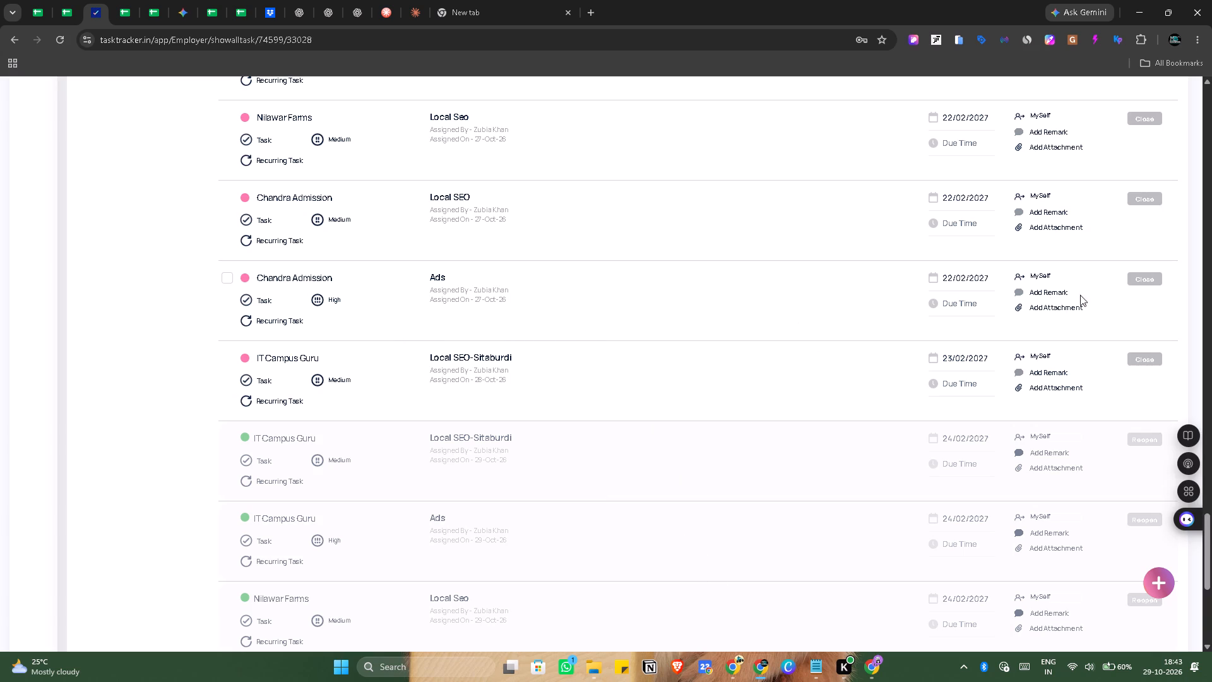
Close the Chandra Admission Ads task due 22/02/2027 with the remark DONE and no attachment.
click(1136, 282)
click(537, 371)
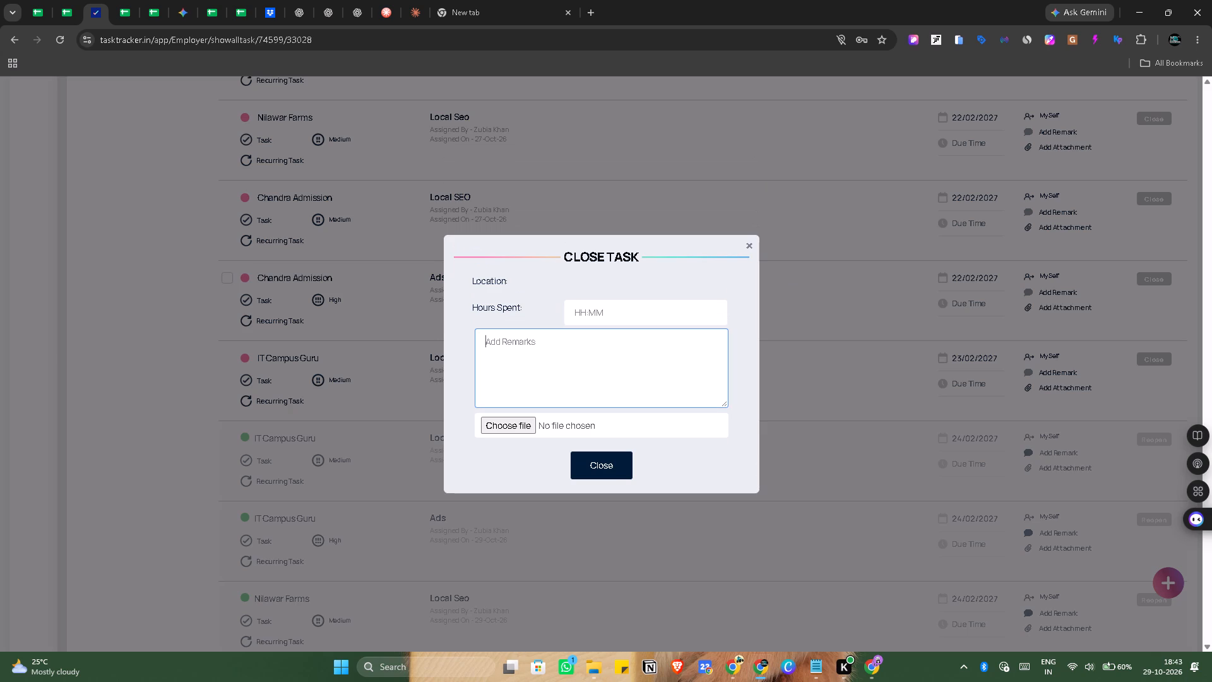
key(ctrl+v)
click(585, 471)
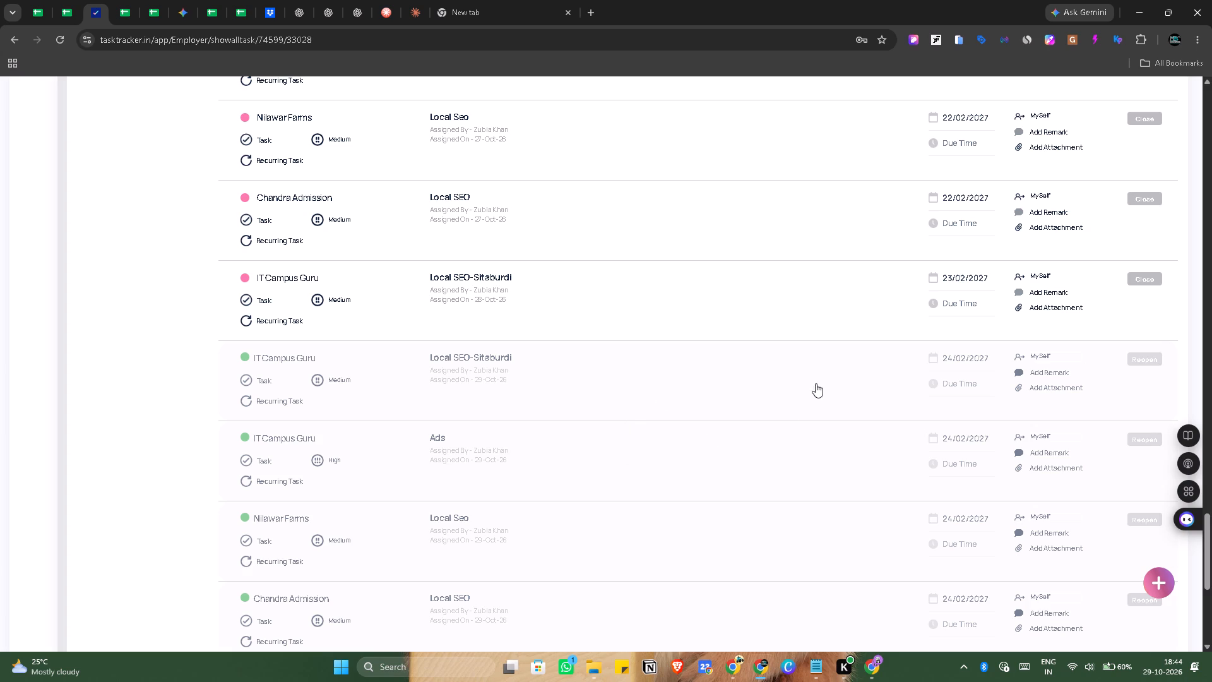
Close the IT Campus Guru Ads task due 22/02/2027 with the remark DONE and no attachment.
scroll(833, 361, up, 2)
click(1141, 123)
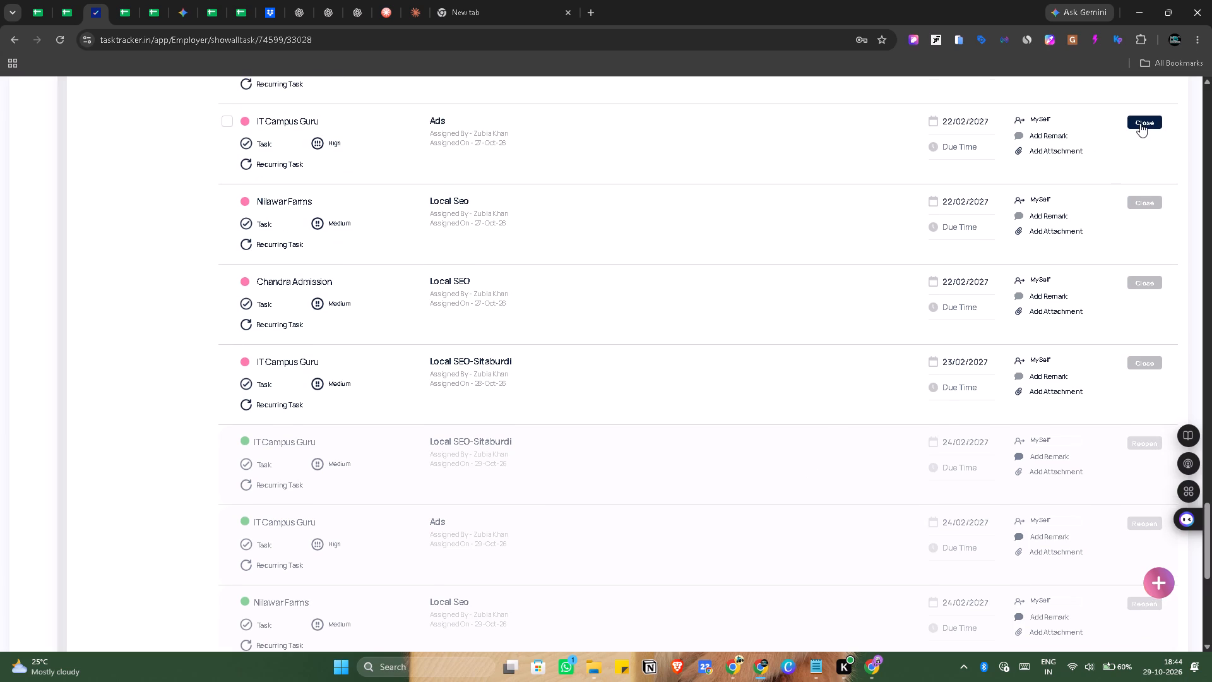
click(558, 361)
key(ctrl+v)
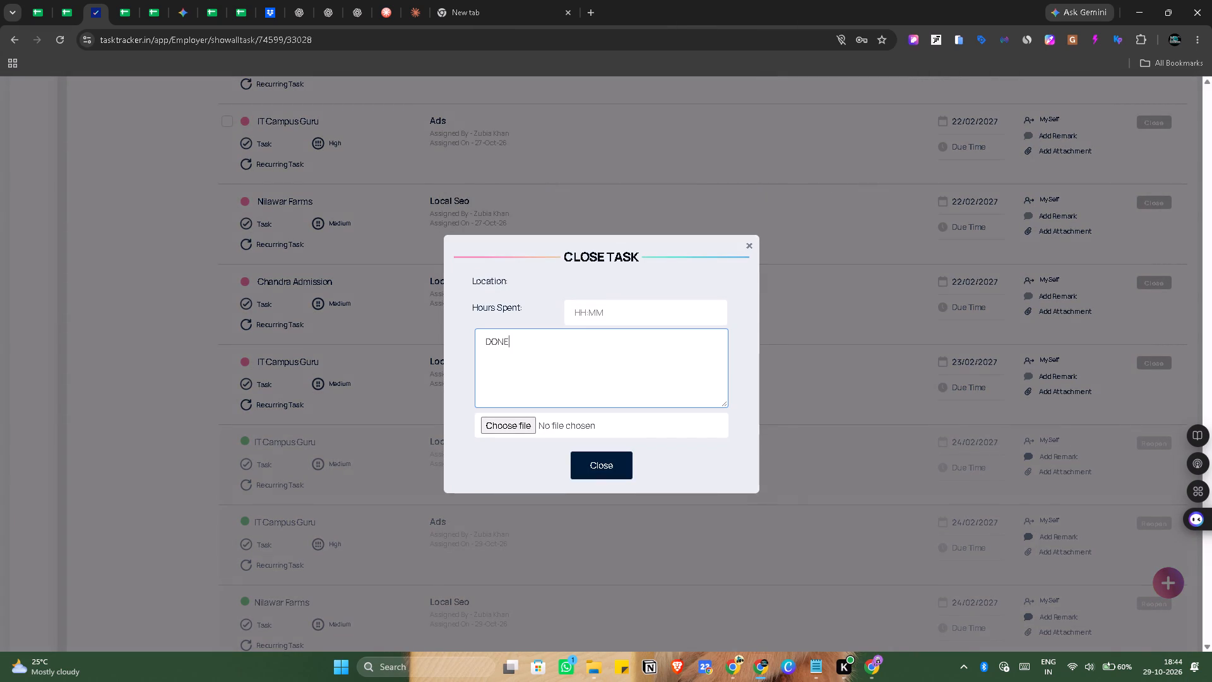
click(601, 464)
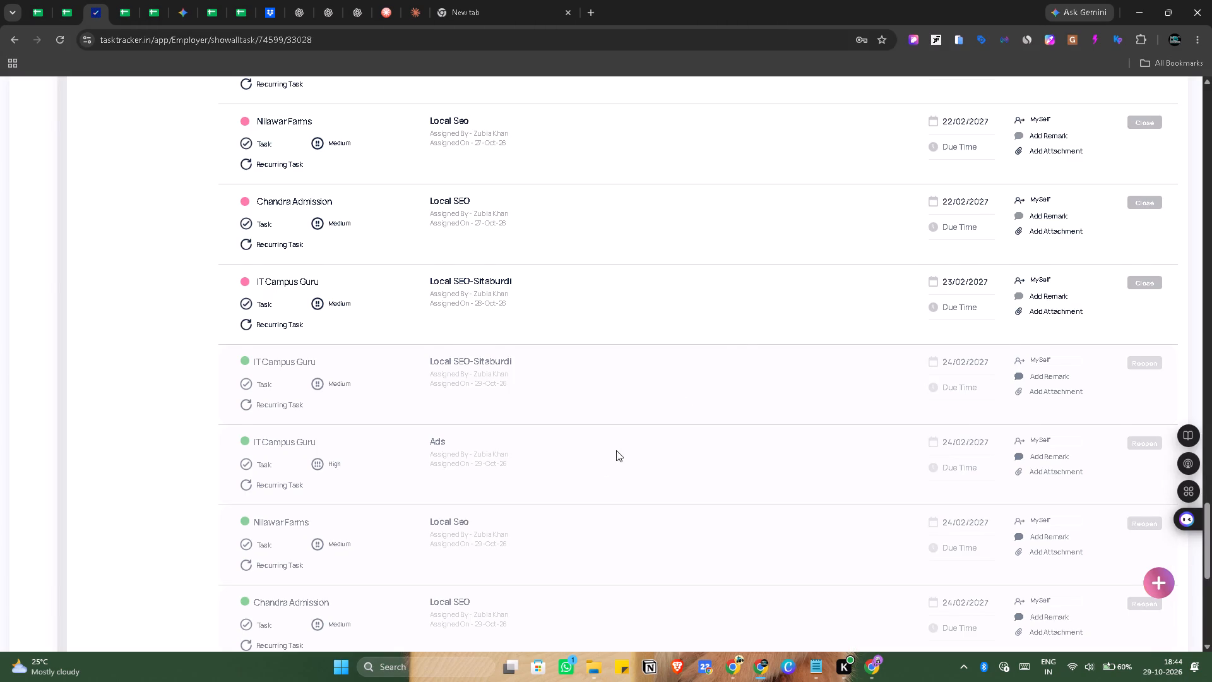
Close the Chandra Admission Ads task due 21/02/2027 with the remark DONE and no attachment.
scroll(746, 352, up, 4)
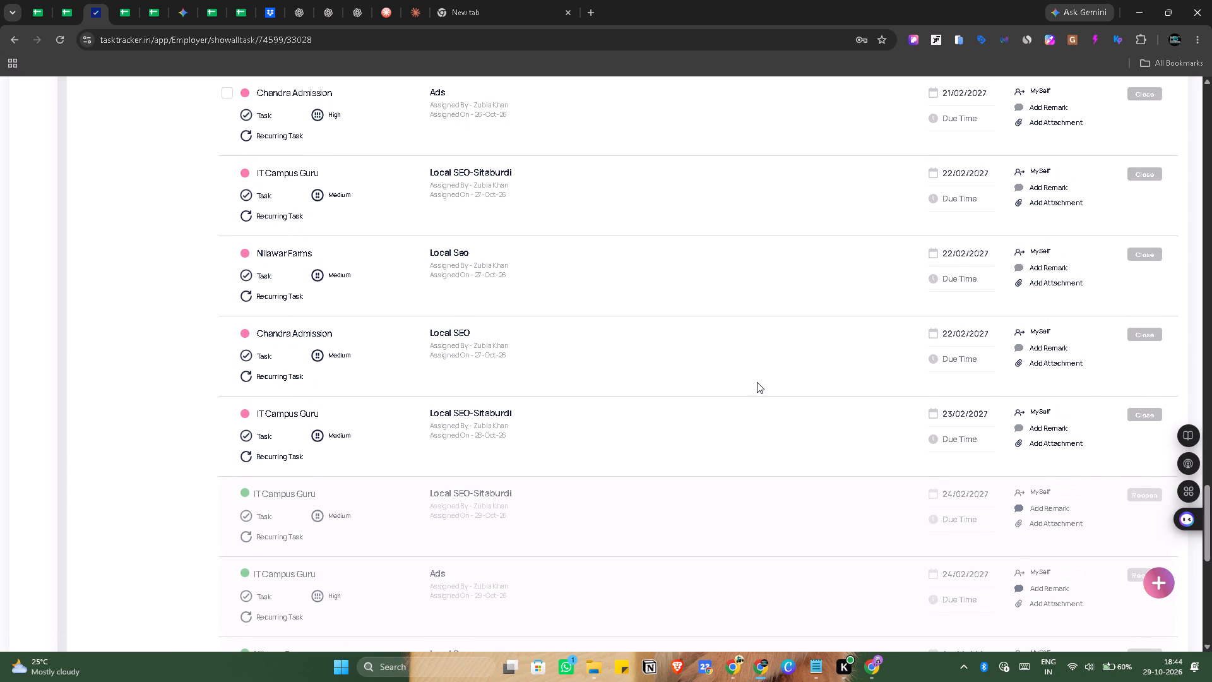
scroll(751, 376, up, 2)
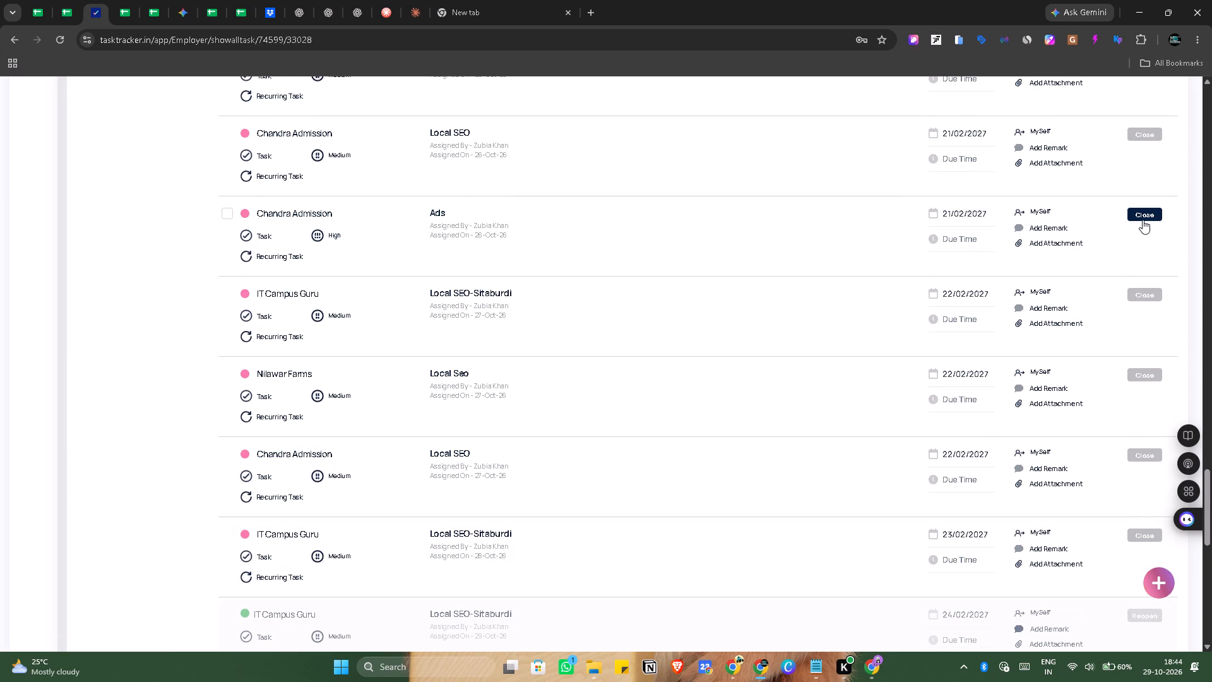
click(1141, 217)
click(575, 366)
key(ctrl+v)
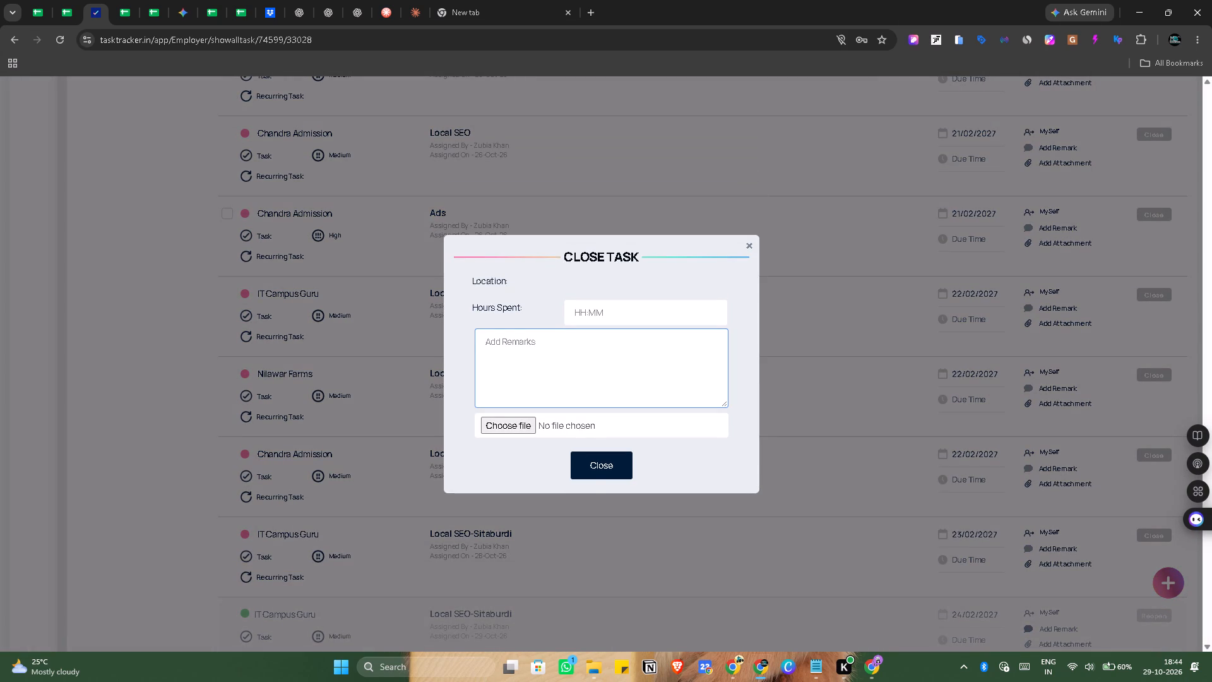
click(601, 463)
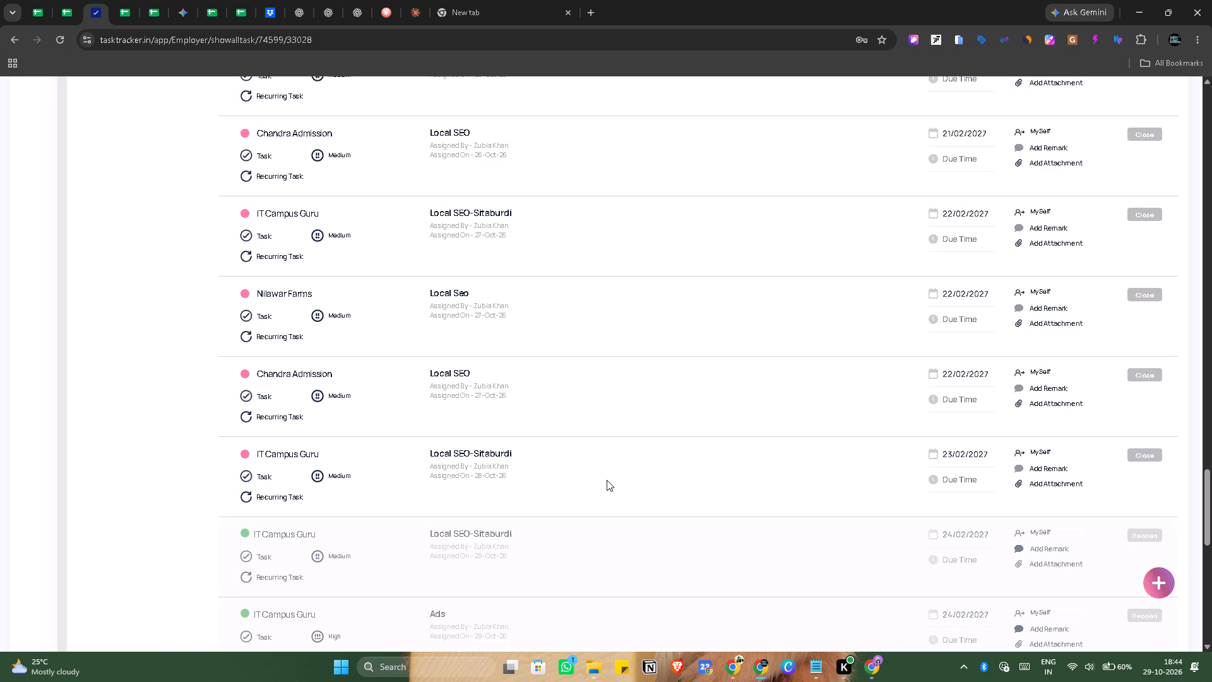
Close the IT Campus Guru Local SEO-Sitaburdi task due 23/02/2027 with Screenshot 2025-11-06 172459.png attached and the remark DONE.
click(1134, 457)
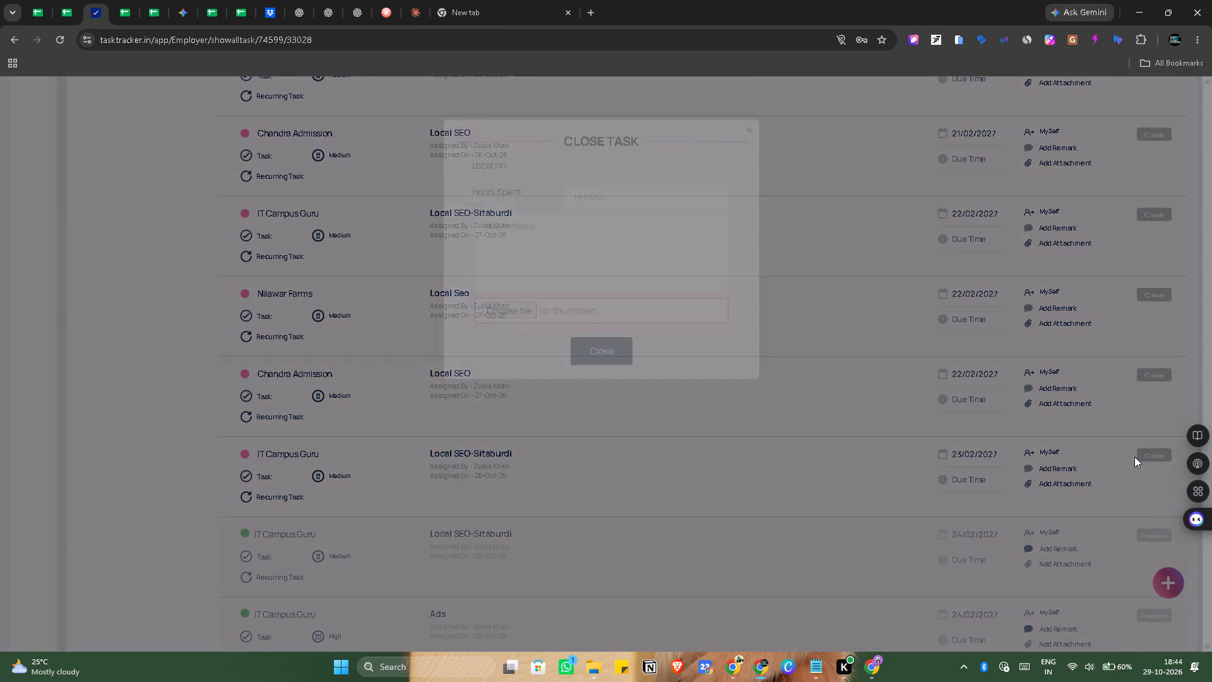
click(521, 426)
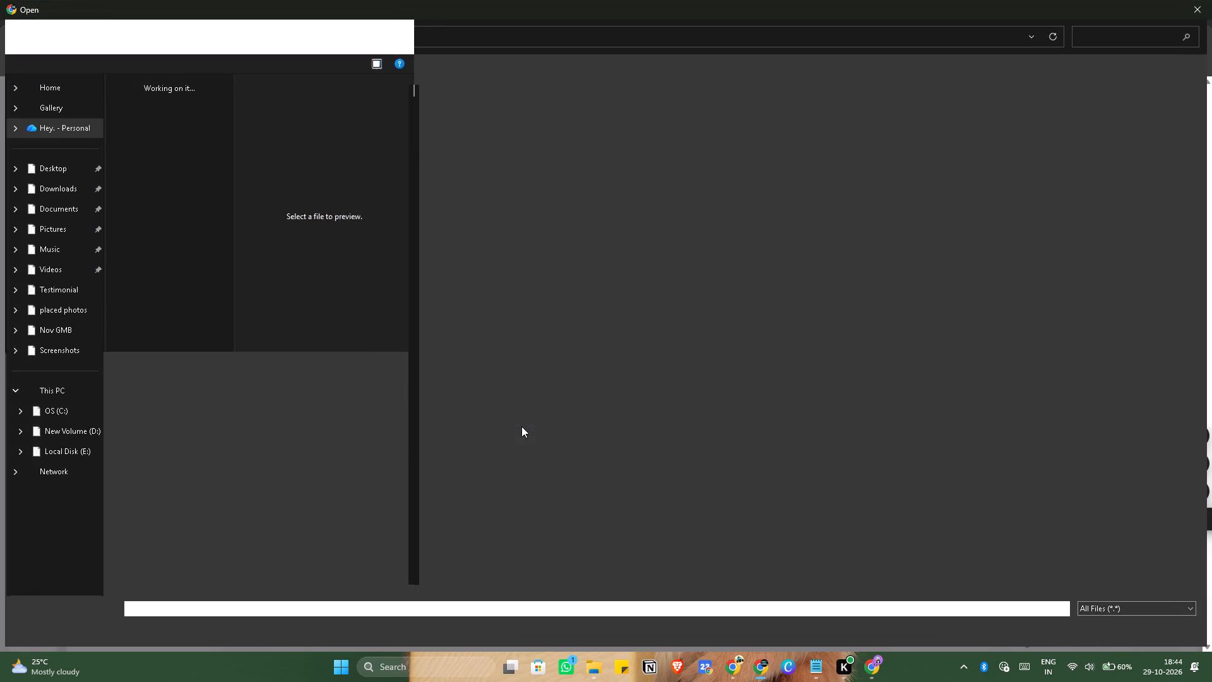
scroll(217, 420, down, 2)
click(216, 352)
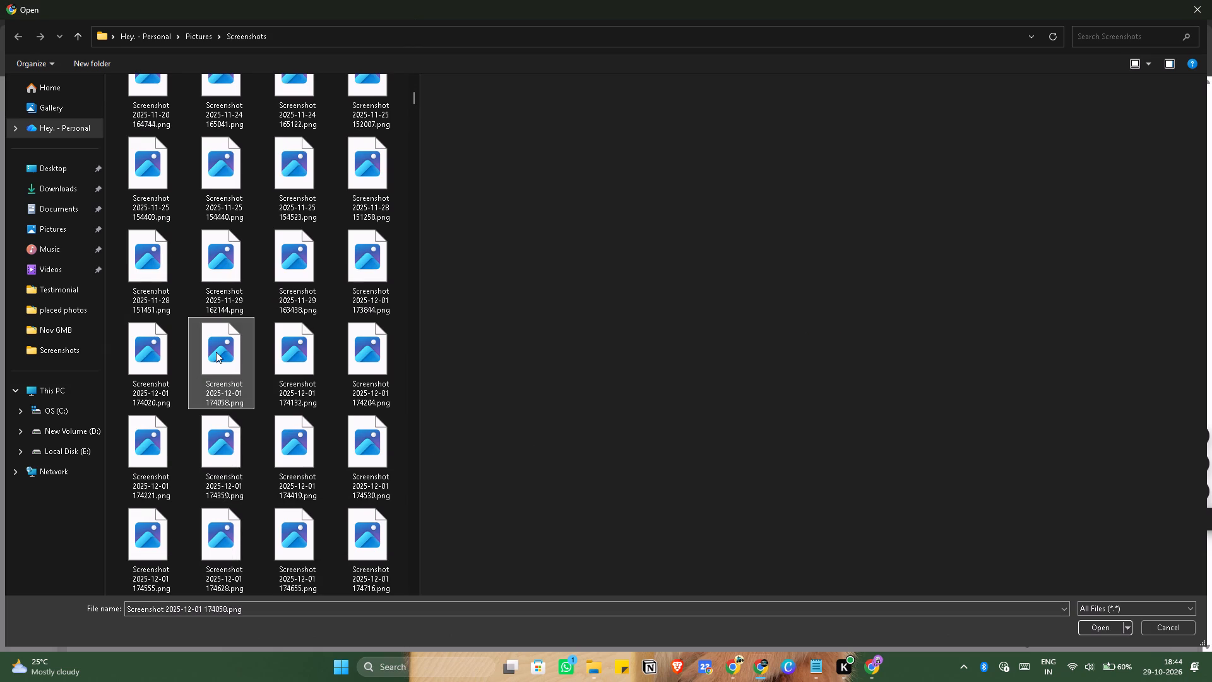
scroll(220, 314, up, 4)
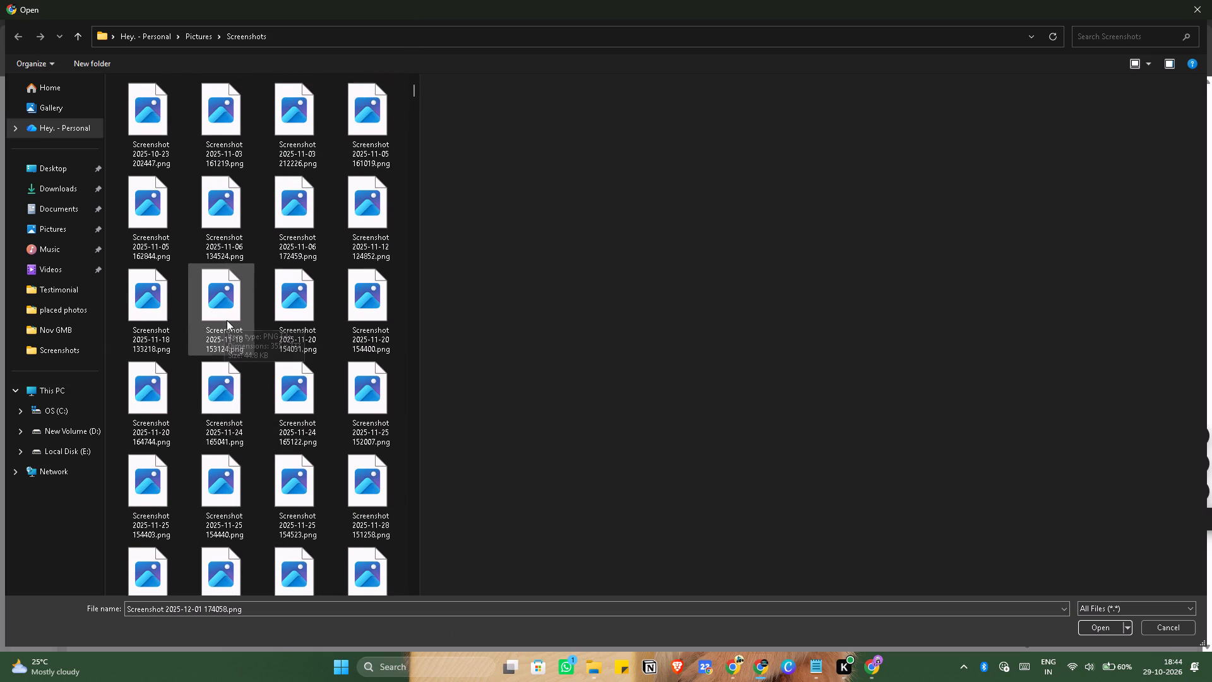
click(302, 221)
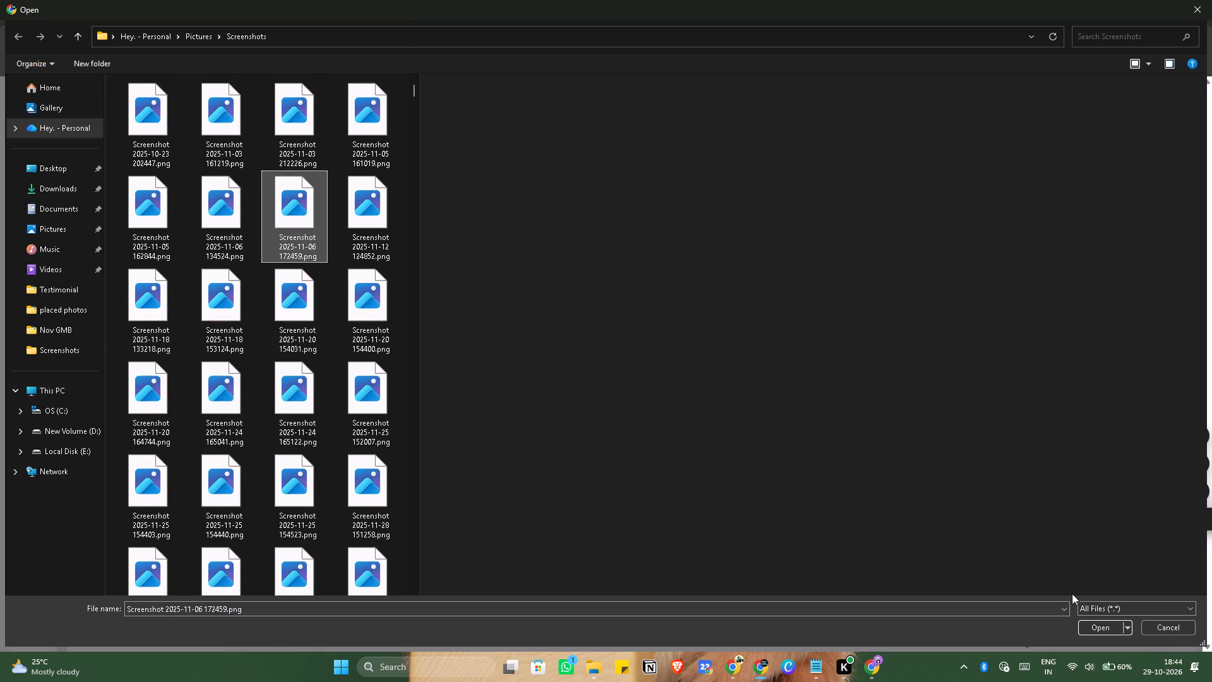
click(1103, 624)
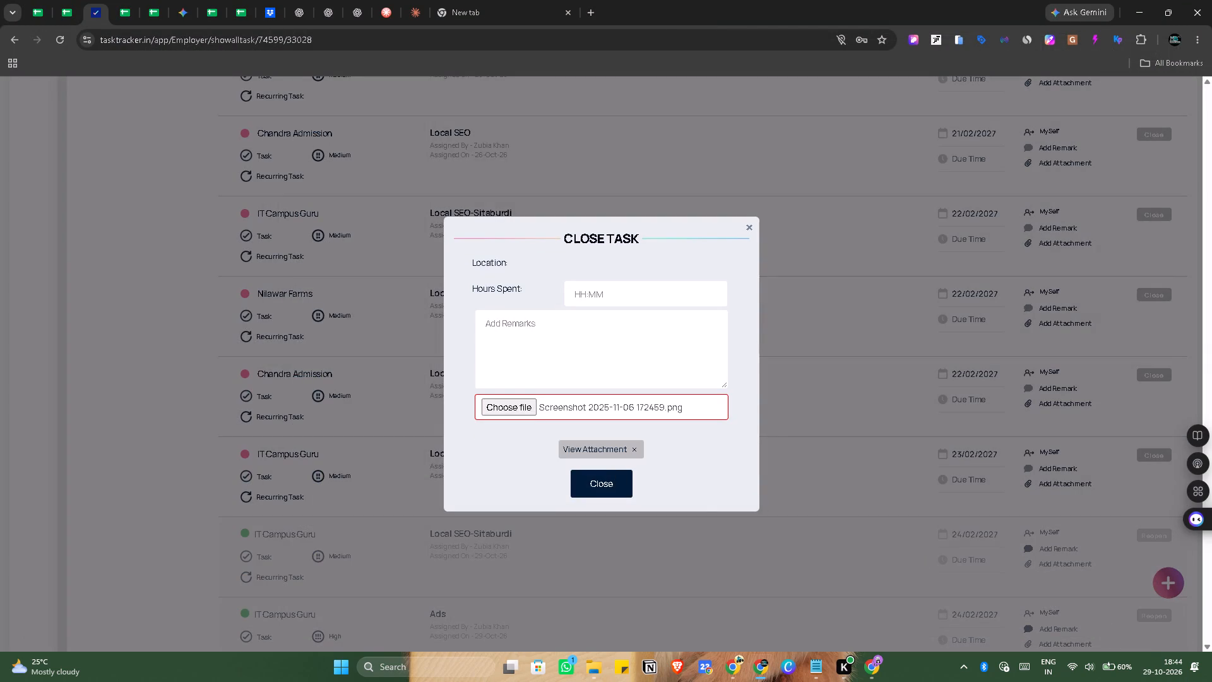
click(535, 362)
key(ctrl+v)
click(594, 479)
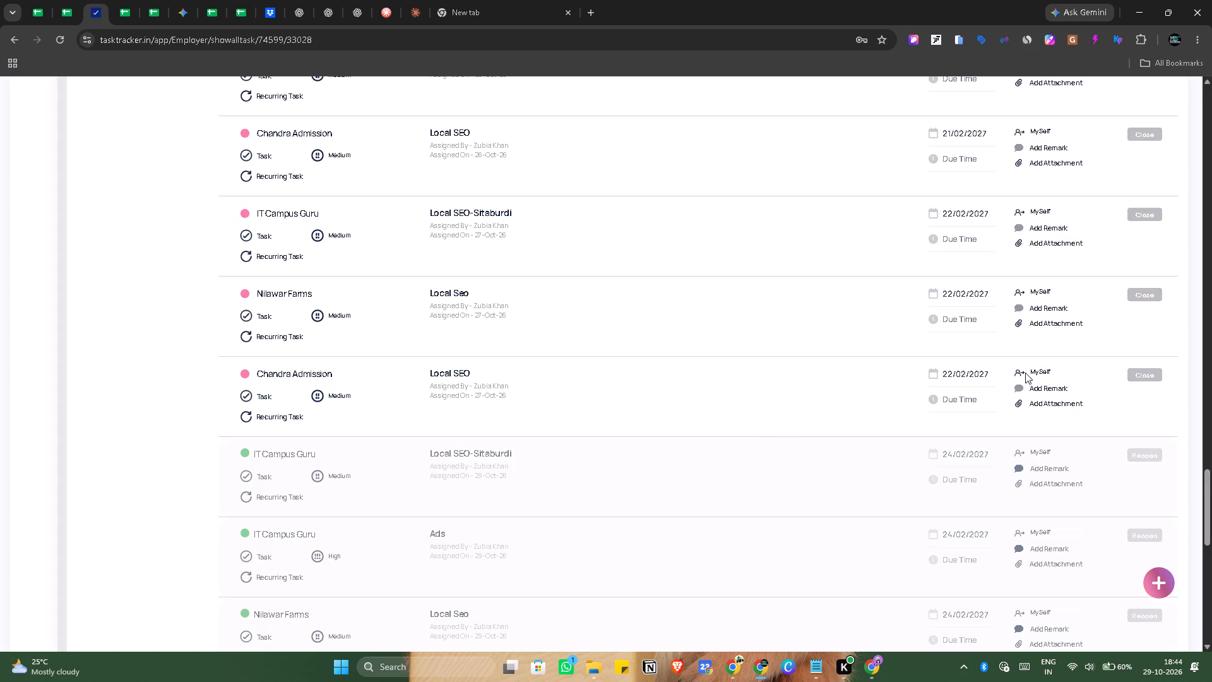
Close the Chandra Admission Local SEO task due 22/02/2027 with the remark DONE and Screenshot 2025-11-03 161219.png attached.
click(1143, 373)
click(554, 388)
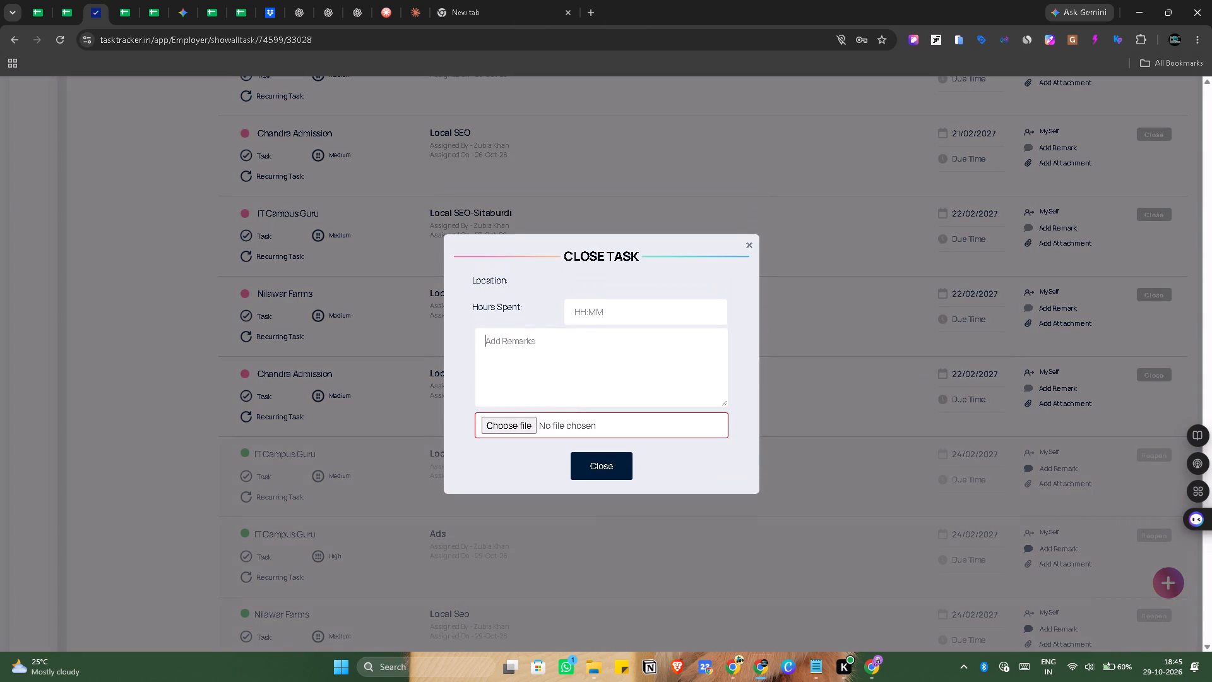
key(ctrl+v)
click(513, 427)
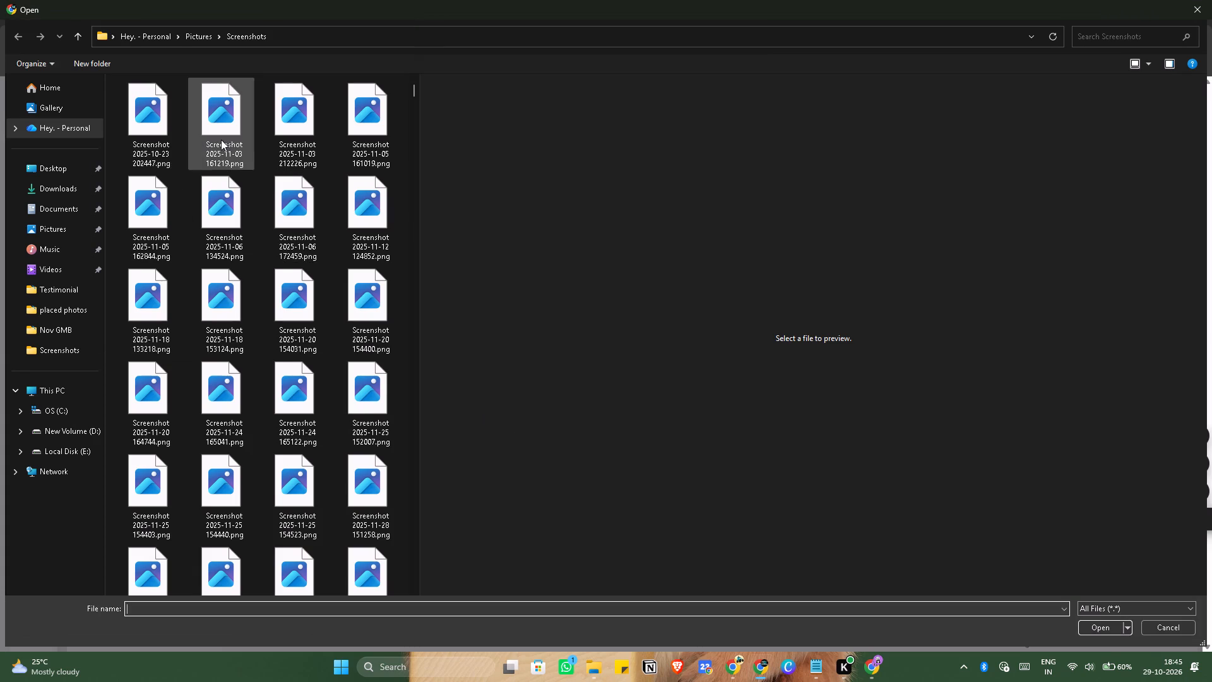
click(217, 137)
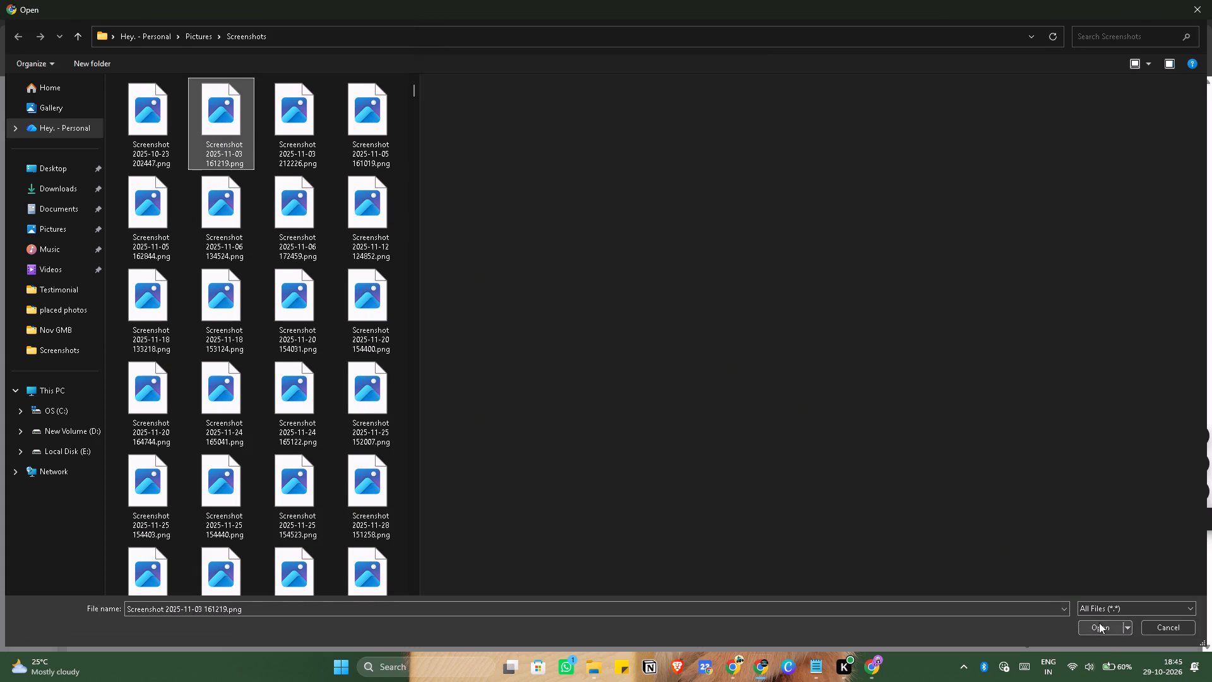
click(1099, 623)
click(603, 478)
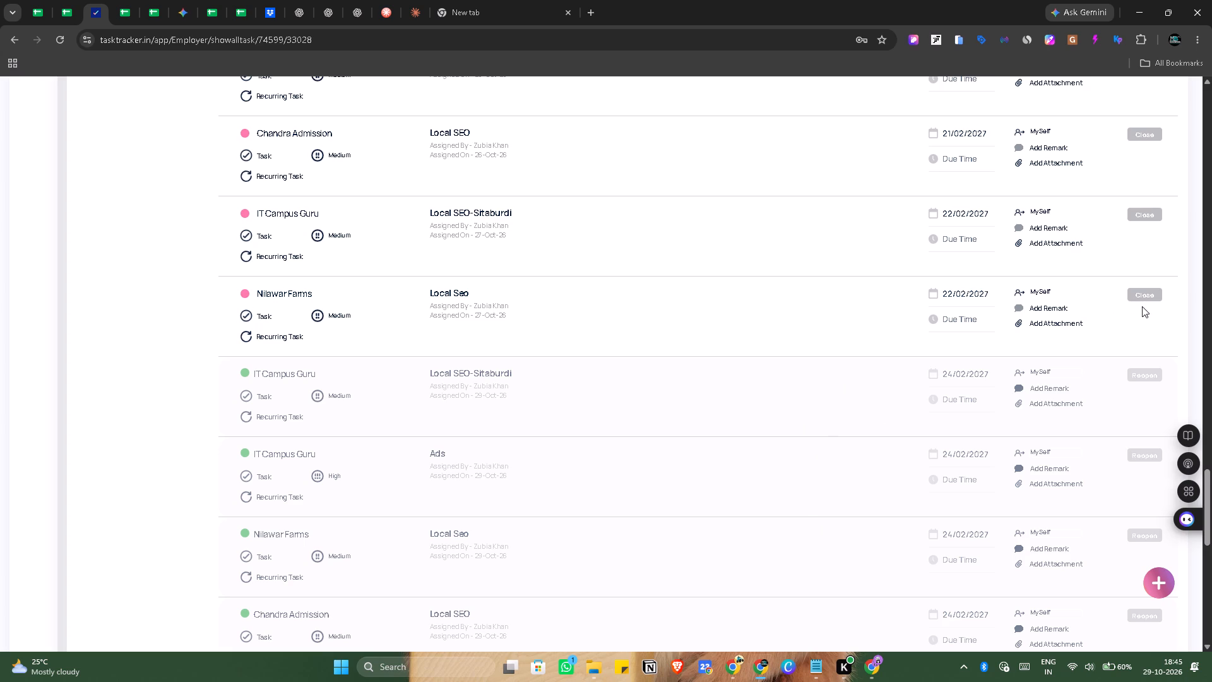
Close the Nilawar Farms Local Seo task due 22/02/2027 with Screenshot 2025-11-05 161019.png attached and the remark DONE.
click(1143, 297)
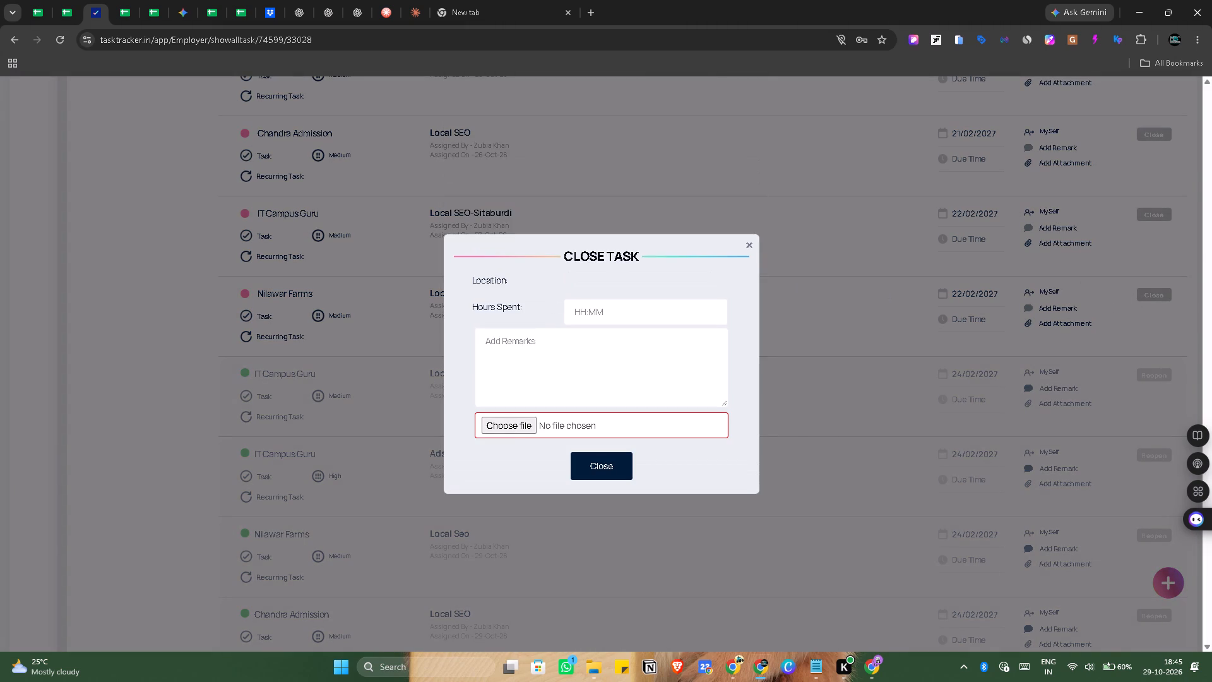
click(511, 432)
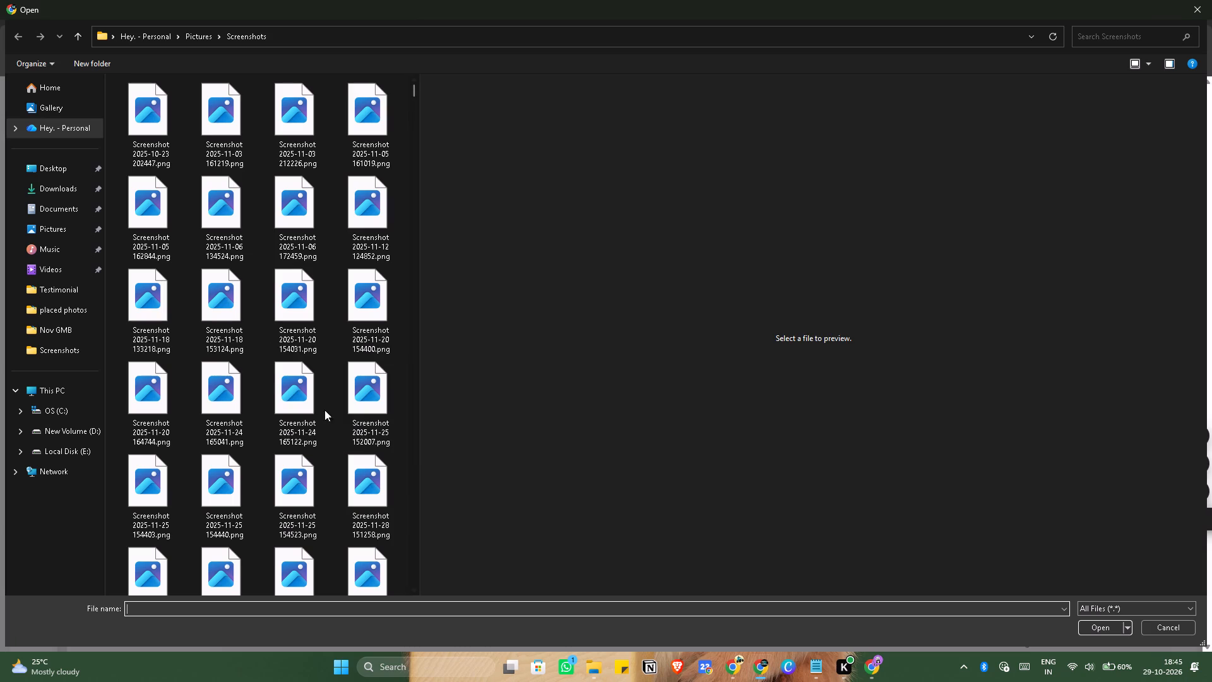
click(351, 143)
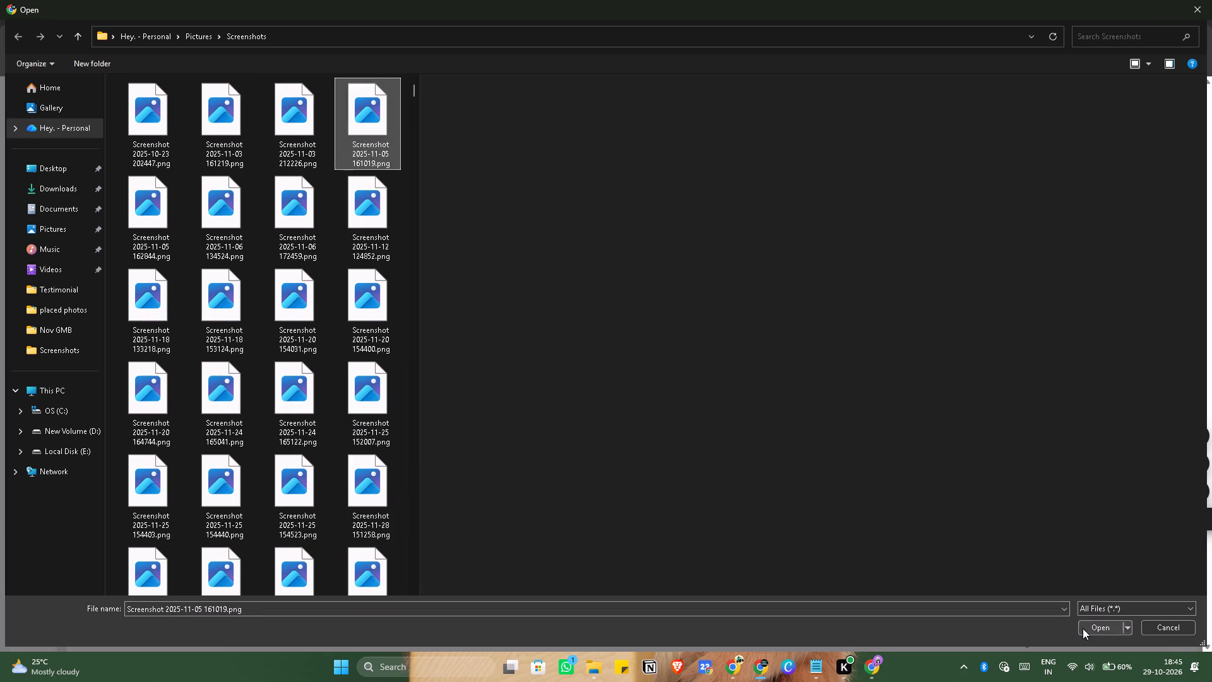
click(1083, 628)
click(578, 328)
key(ctrl+v)
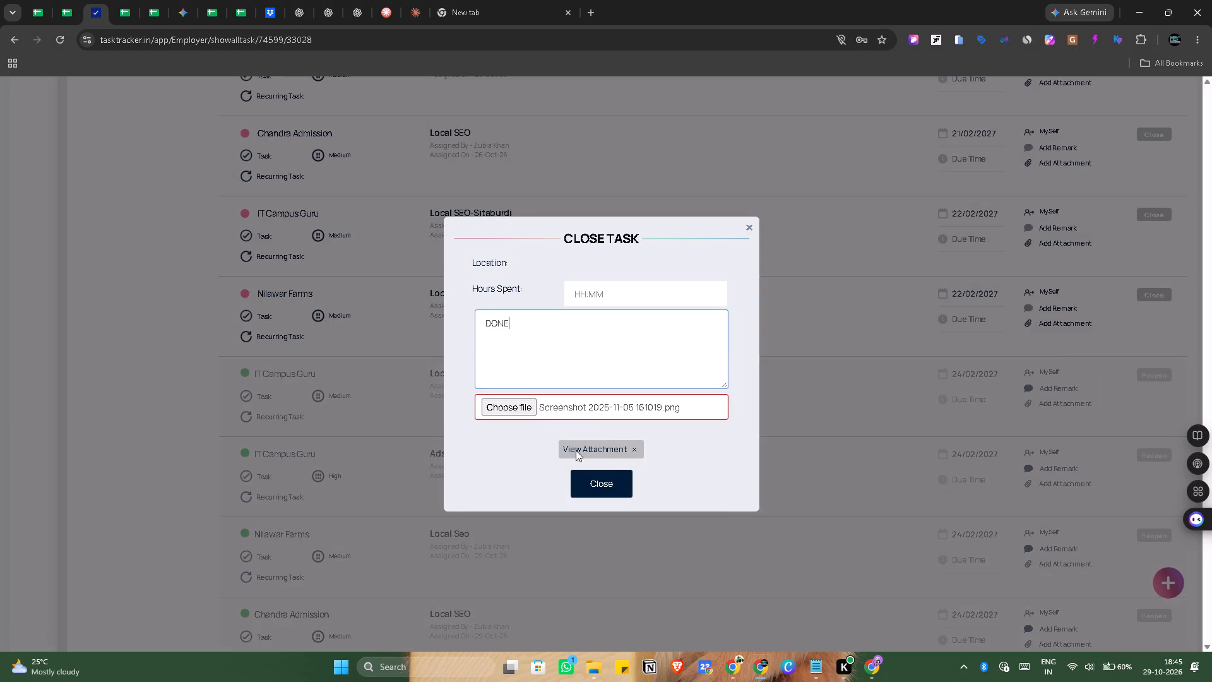
click(600, 482)
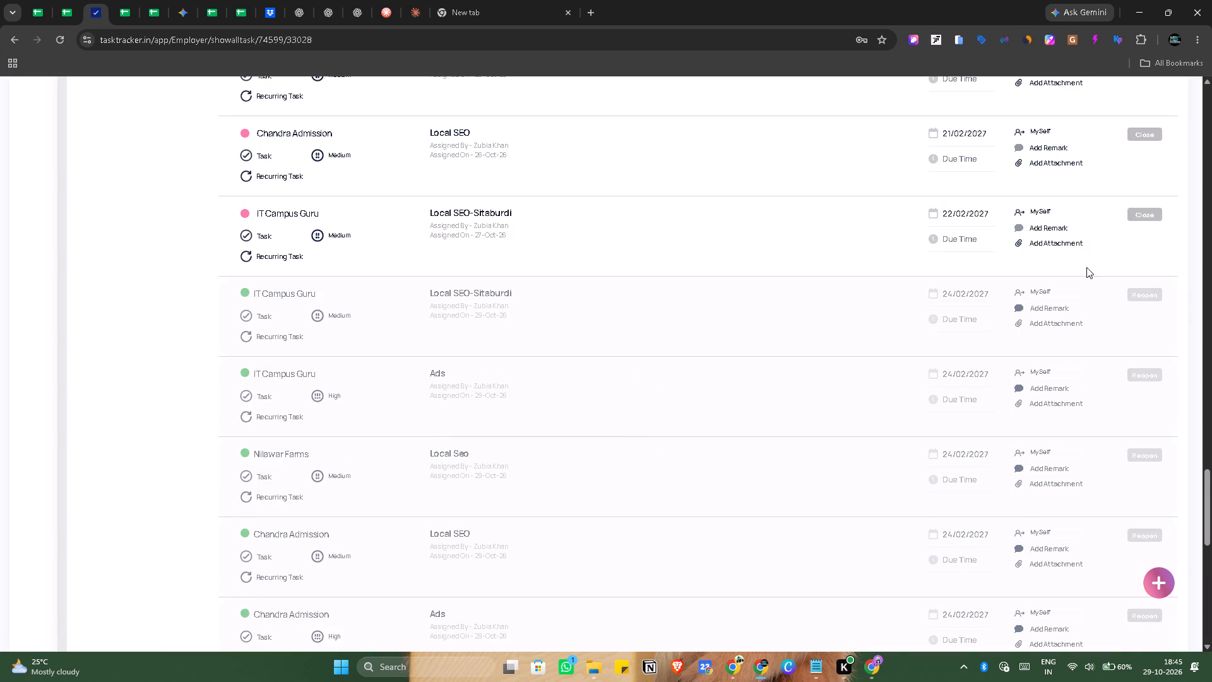
Close the IT Campus Guru Local SEO-Sitaburdi task due 22/02/2027 with Screenshot 2026-10-29 183746.png attached and the remark DONE.
click(1134, 215)
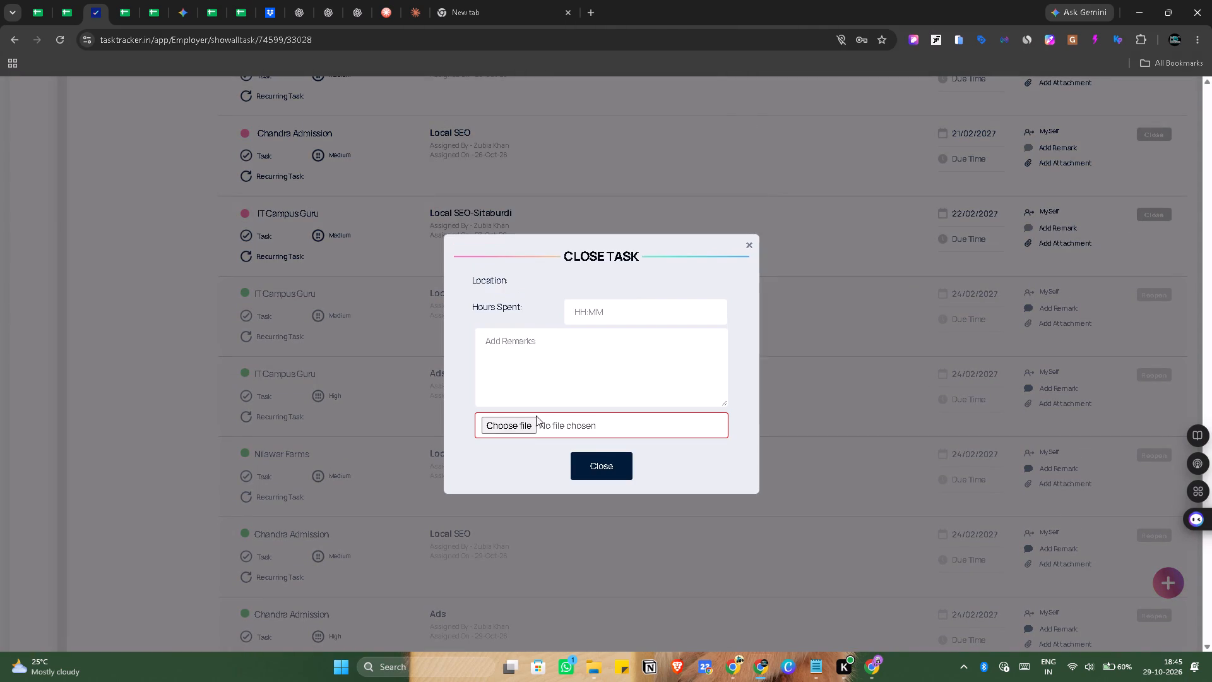
click(521, 422)
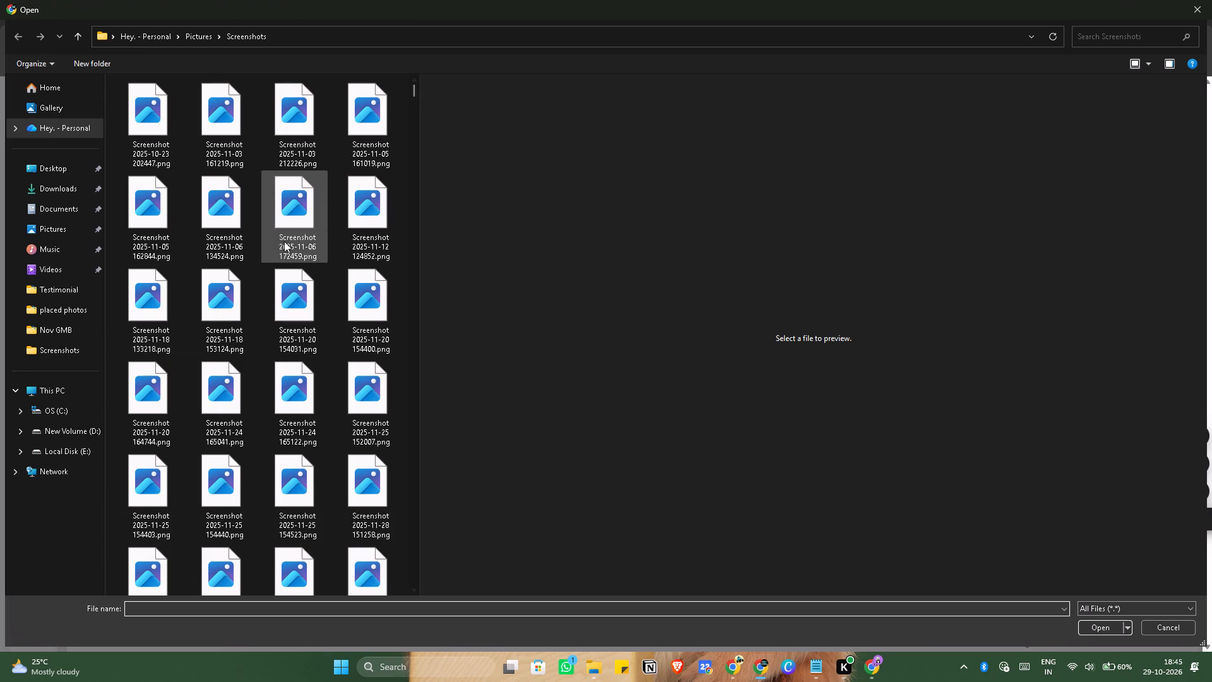
click(311, 227)
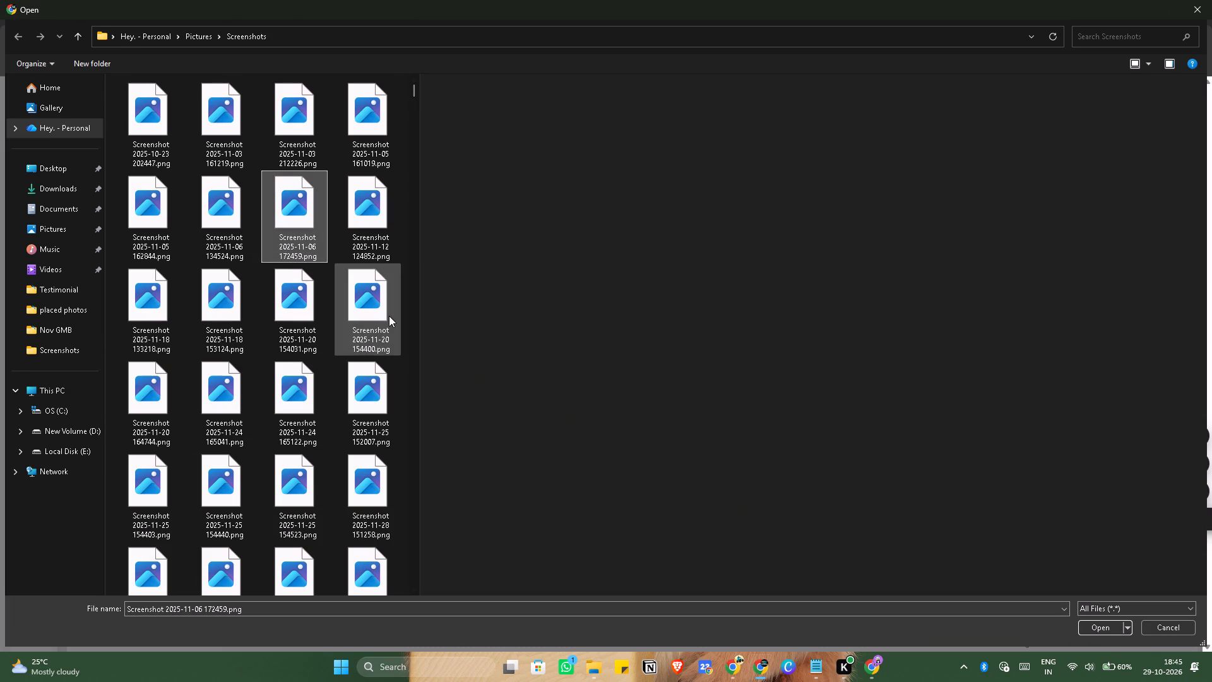
scroll(194, 281, up, 12)
scroll(193, 285, down, 15)
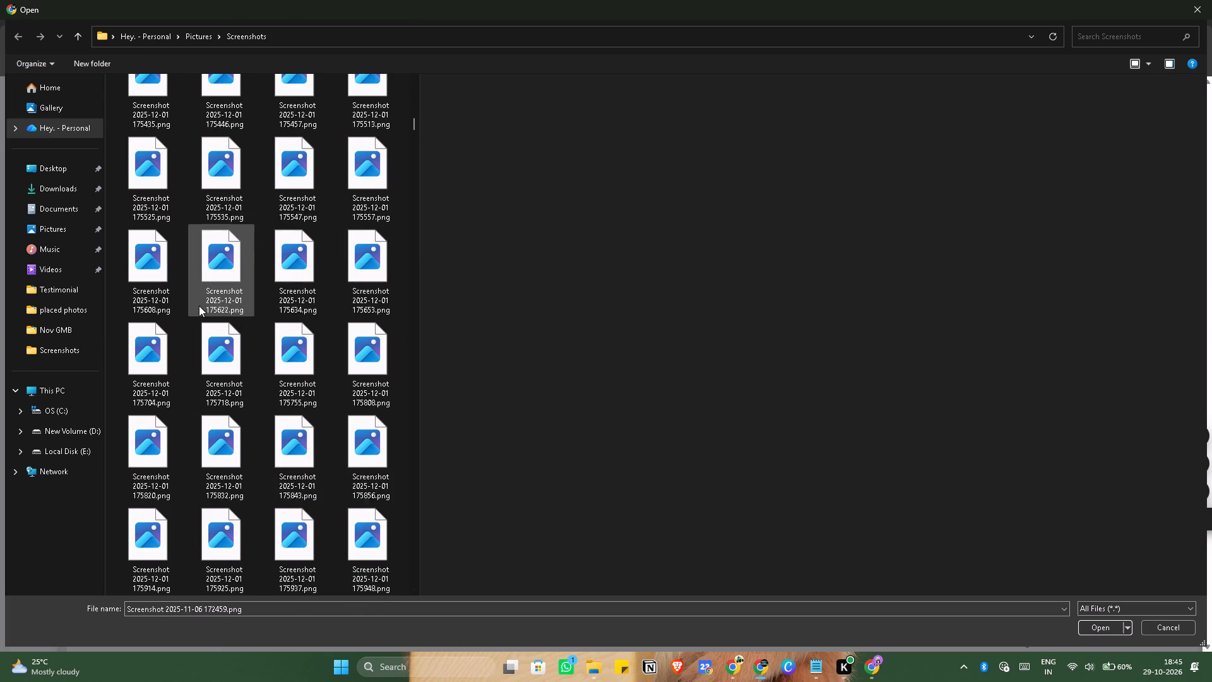
scroll(199, 306, down, 2)
drag(413, 145, 403, 602)
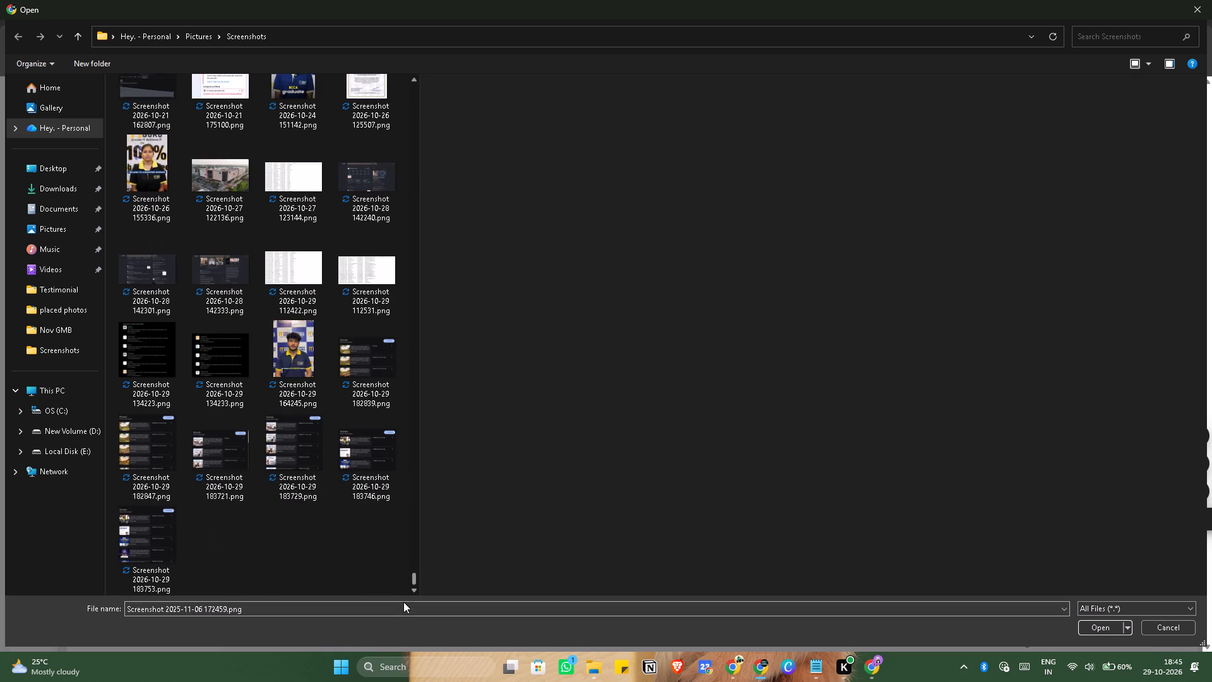
click(290, 458)
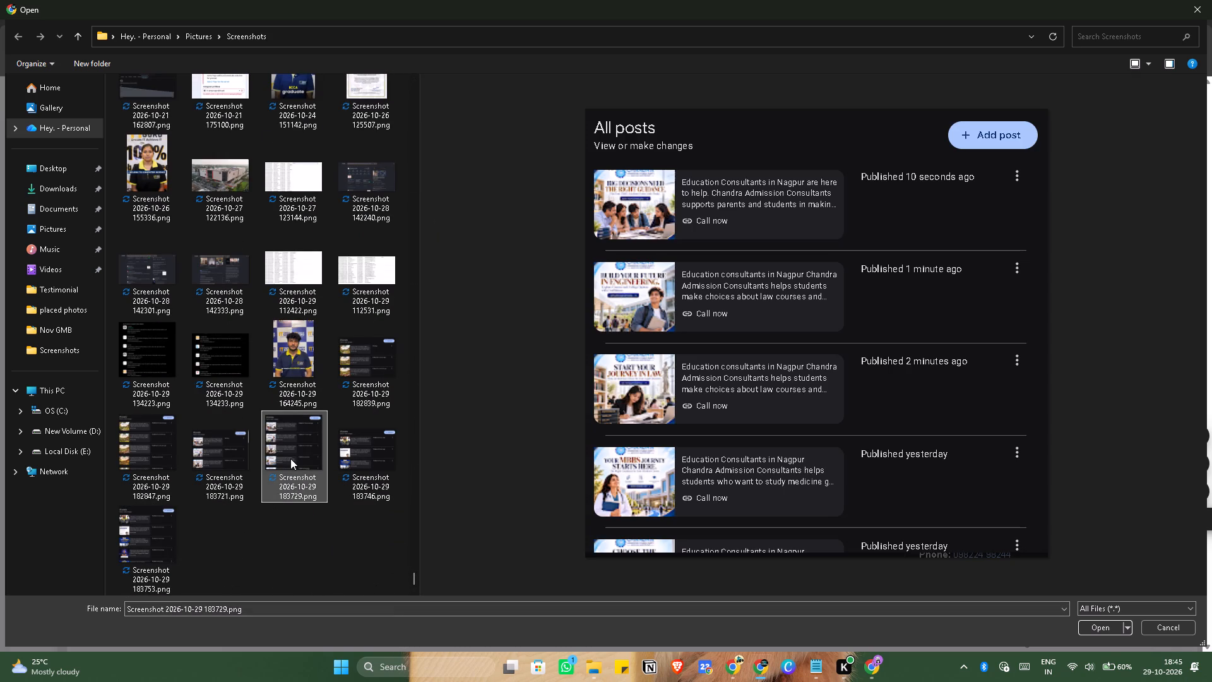
click(141, 456)
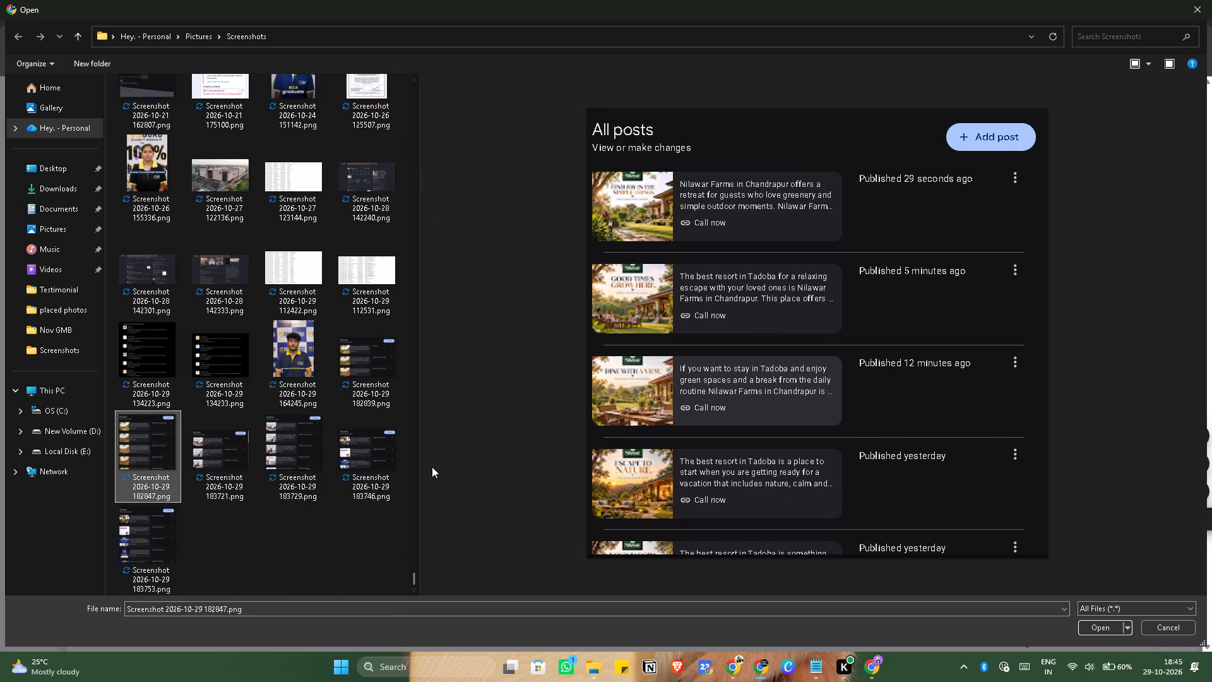
click(357, 470)
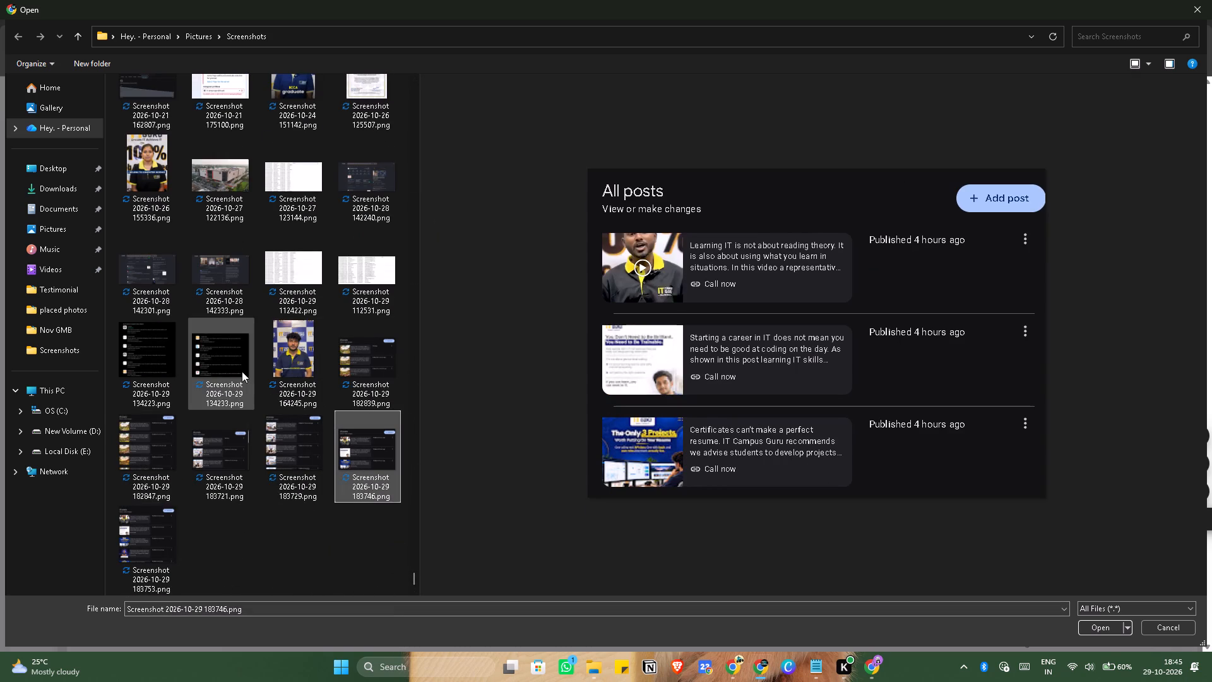
click(1114, 622)
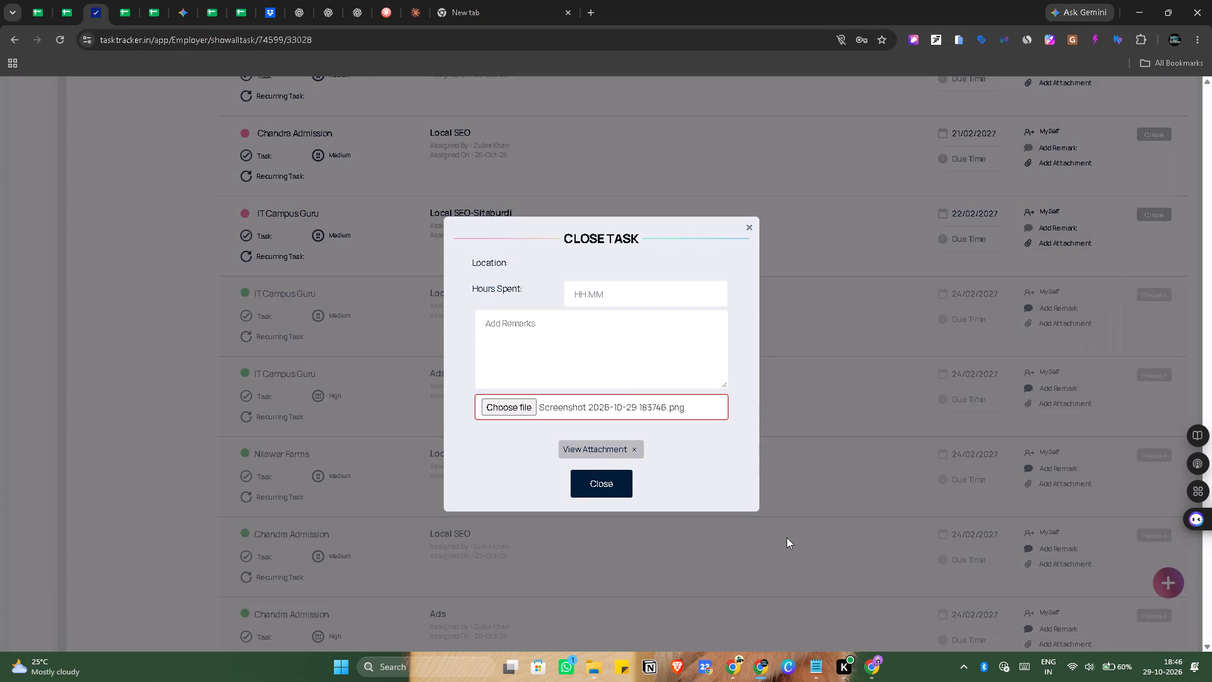
click(610, 360)
key(ctrl+v)
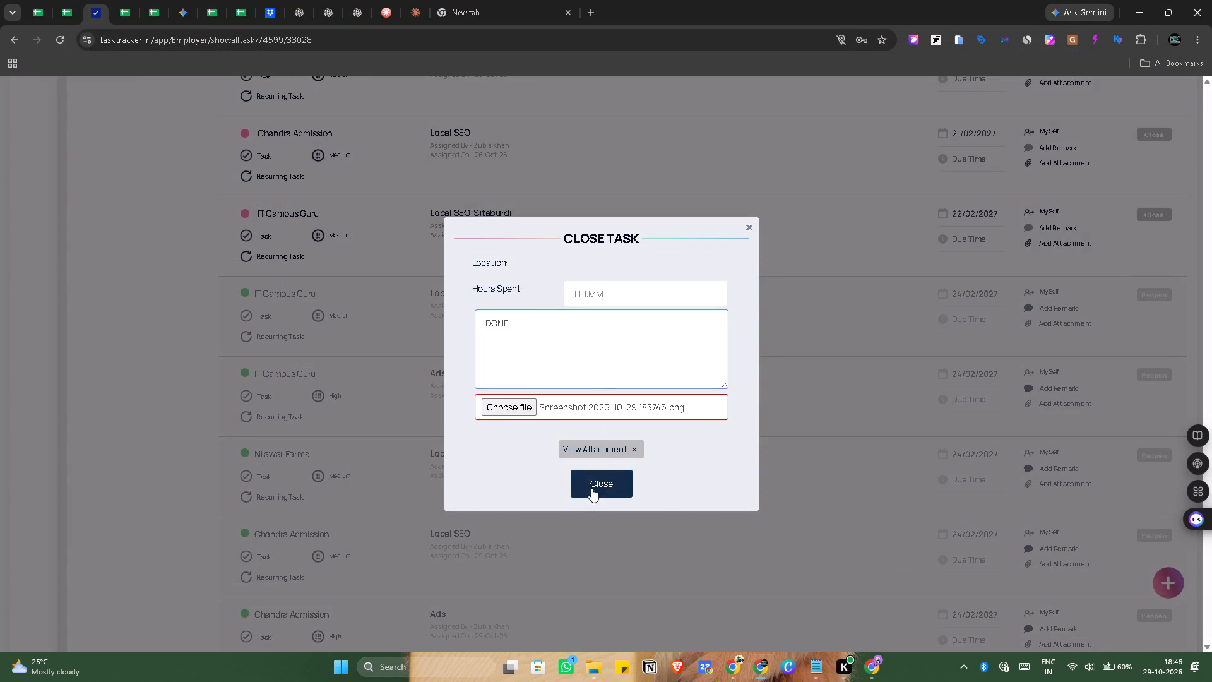
click(602, 476)
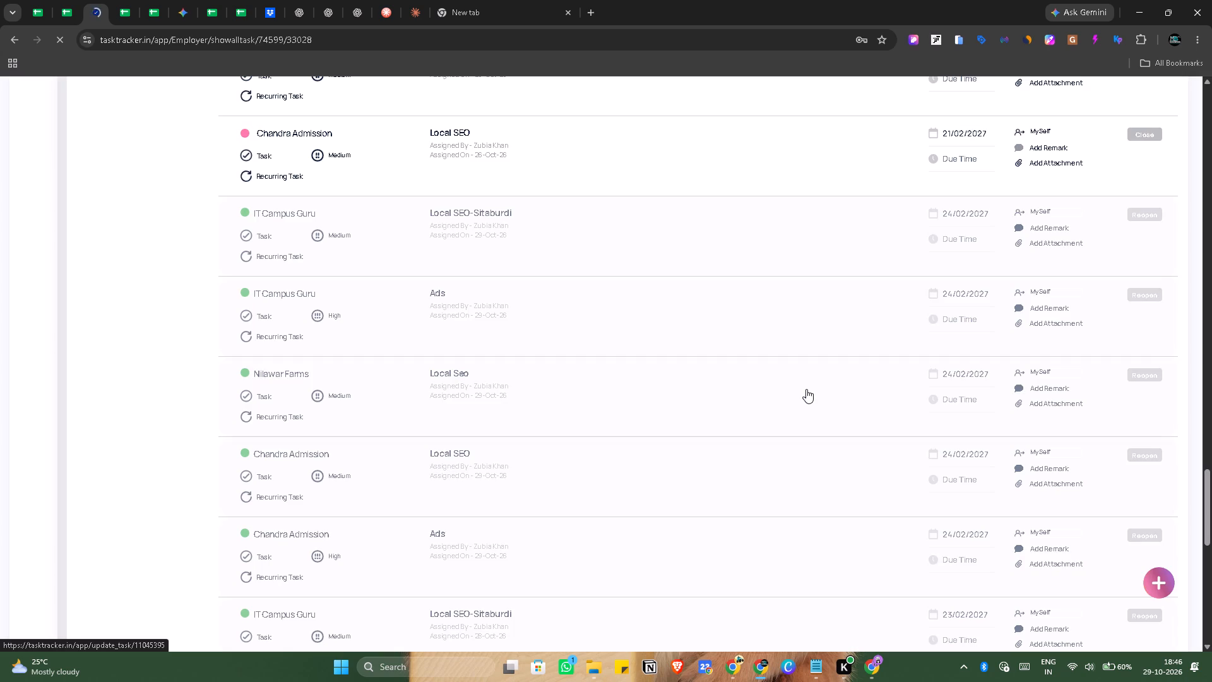
Close the Chandra Admission Local SEO task due 21/02/2027 with Screenshot 2026-10-29 183721.png attached and the remark DONE.
scroll(876, 384, up, 5)
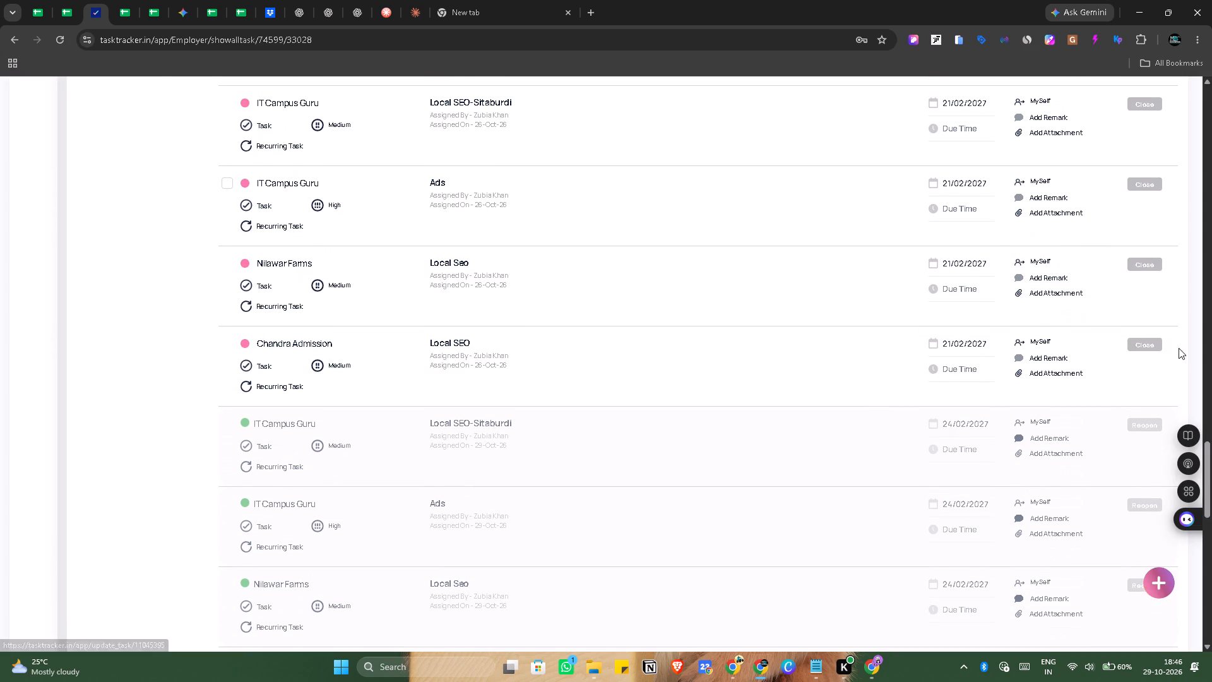
click(1149, 342)
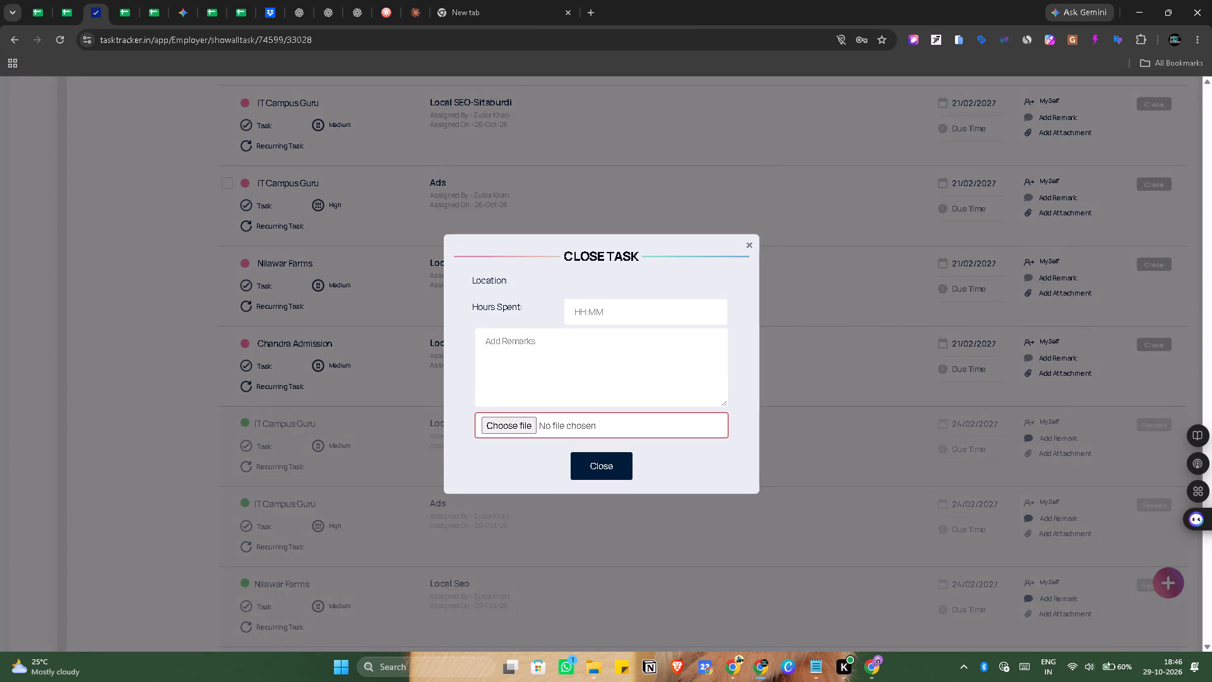
click(504, 427)
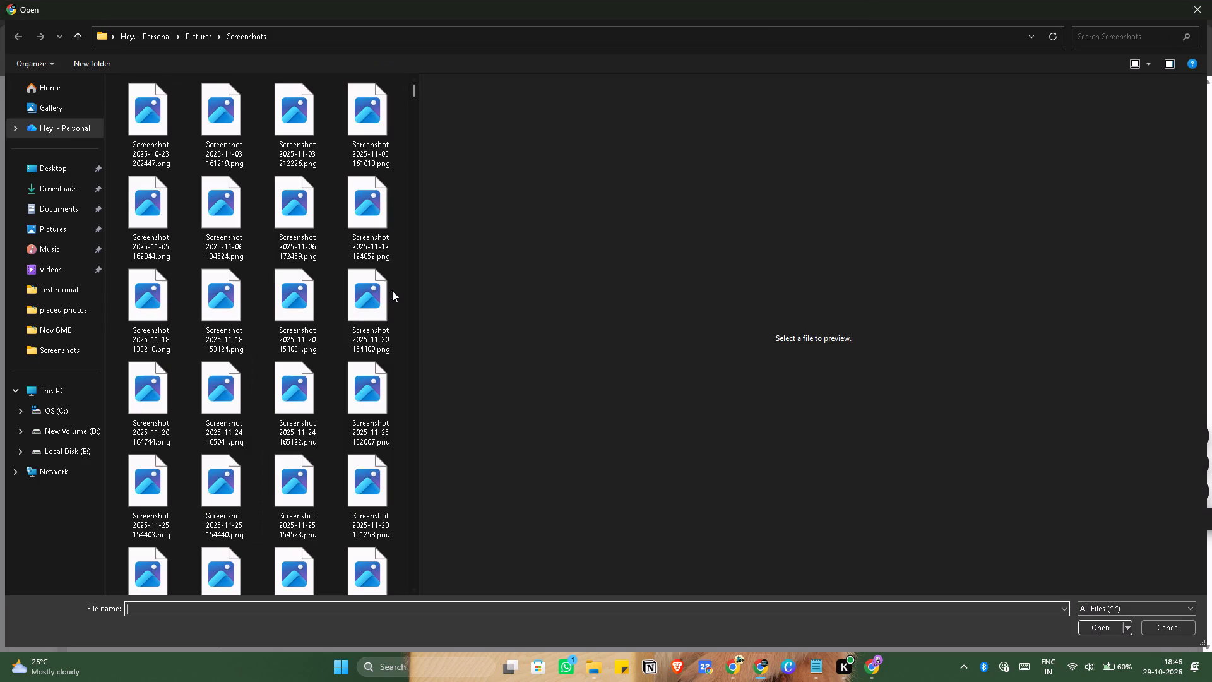
drag(415, 89, 400, 332)
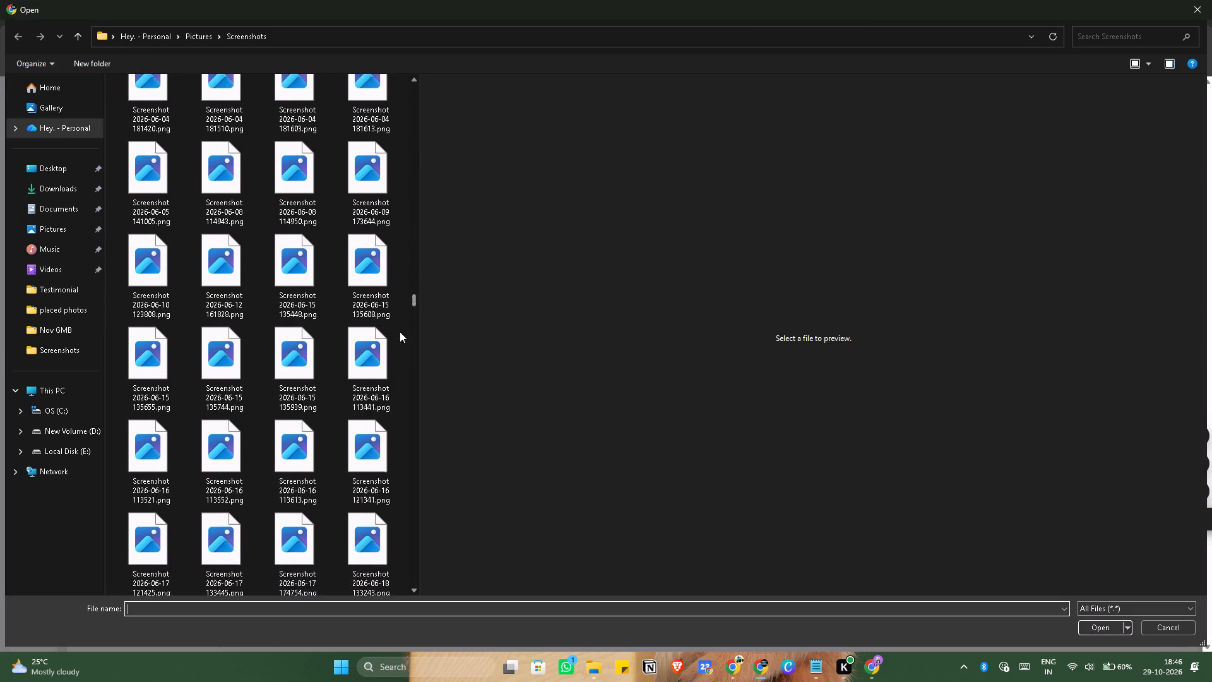
drag(400, 332, 397, 582)
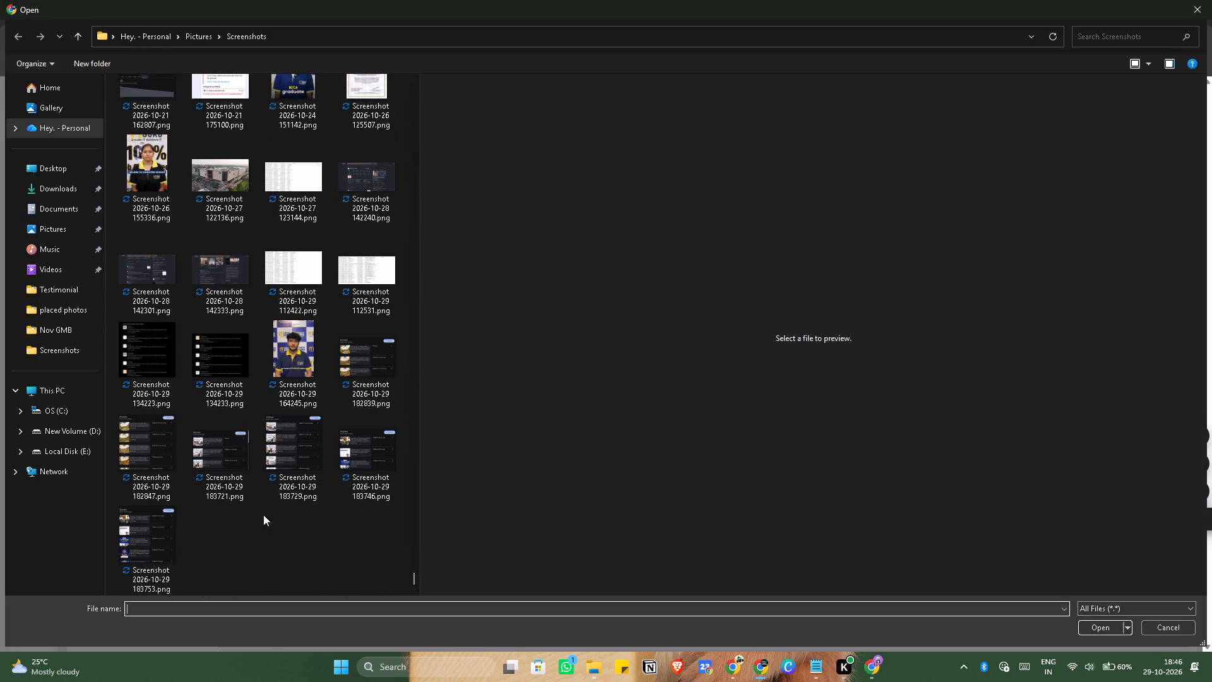
click(222, 482)
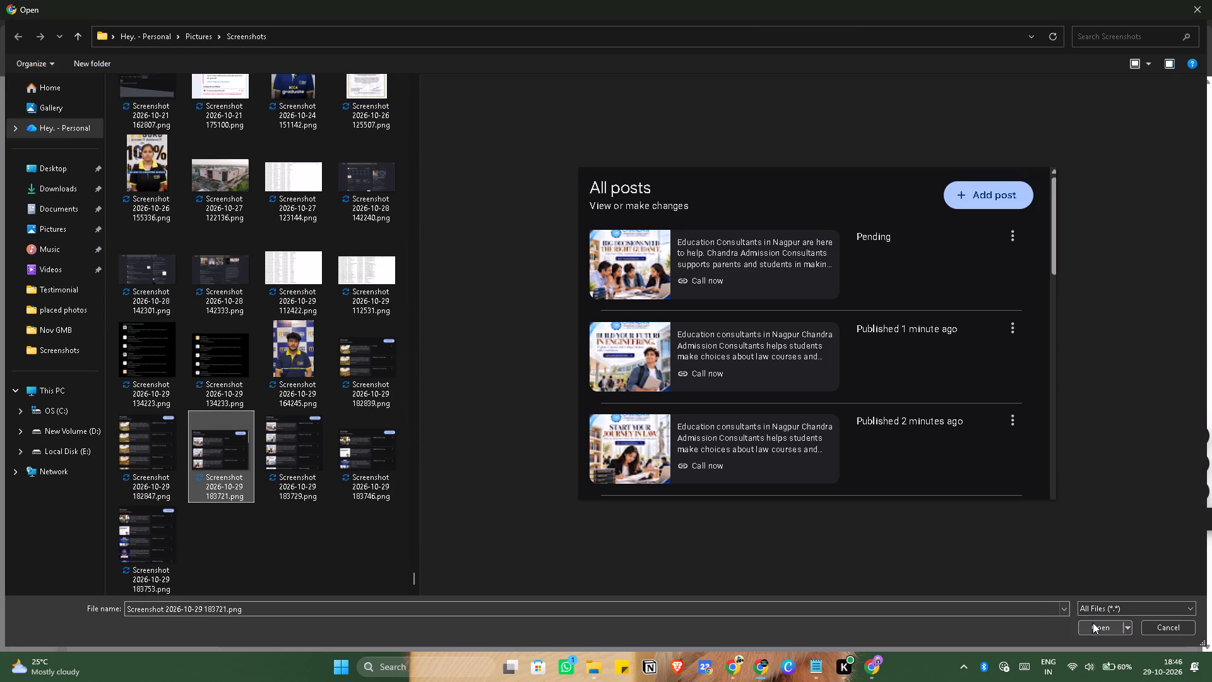
click(1093, 623)
click(564, 332)
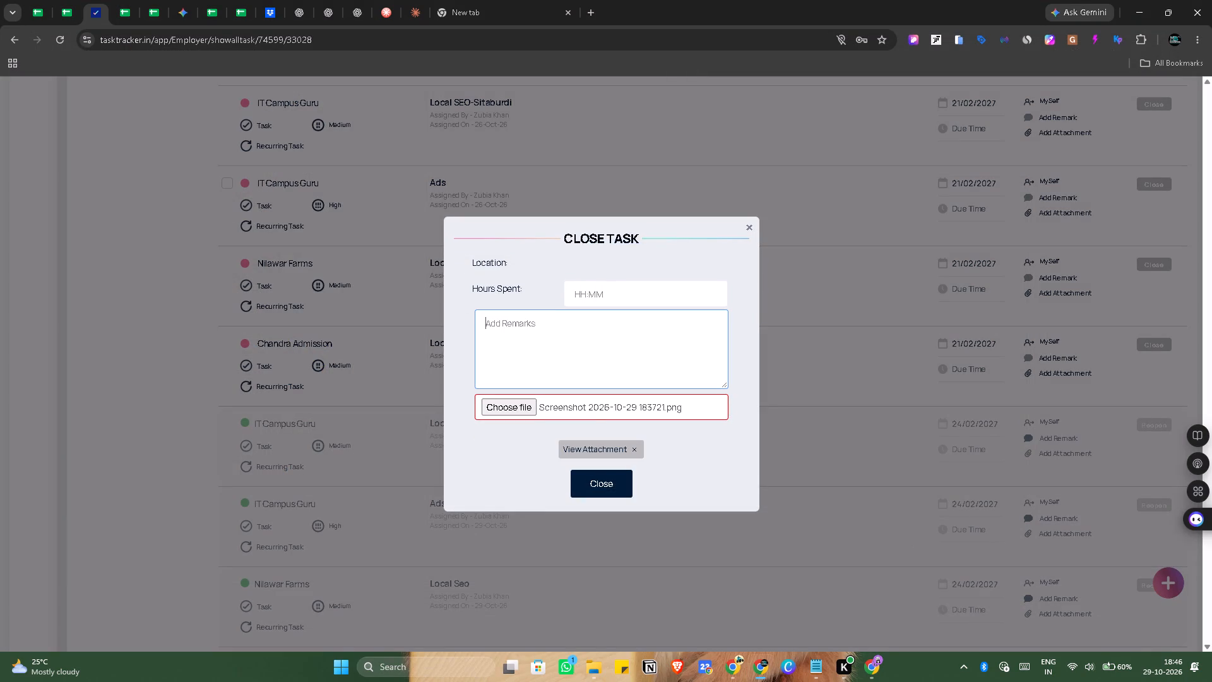
key(ctrl+v)
click(600, 484)
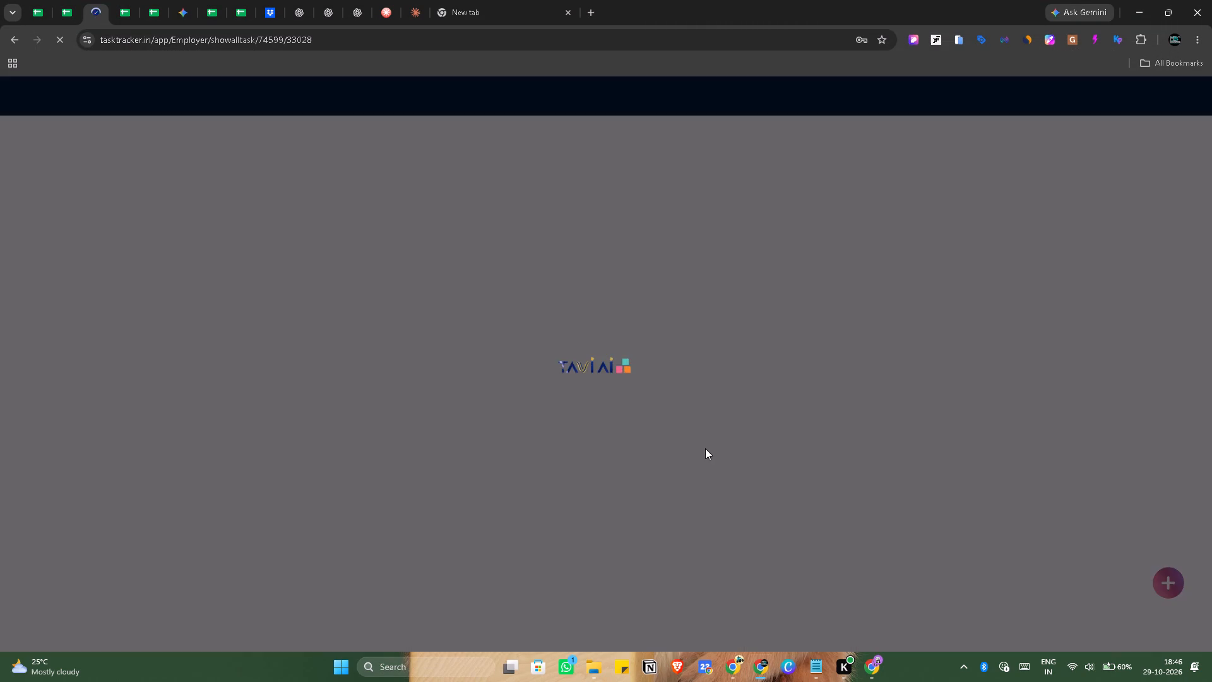
Close the IT Campus Guru Ads task due 21/02/2027 with the remark DONE and no attachment.
scroll(703, 445, up, 4)
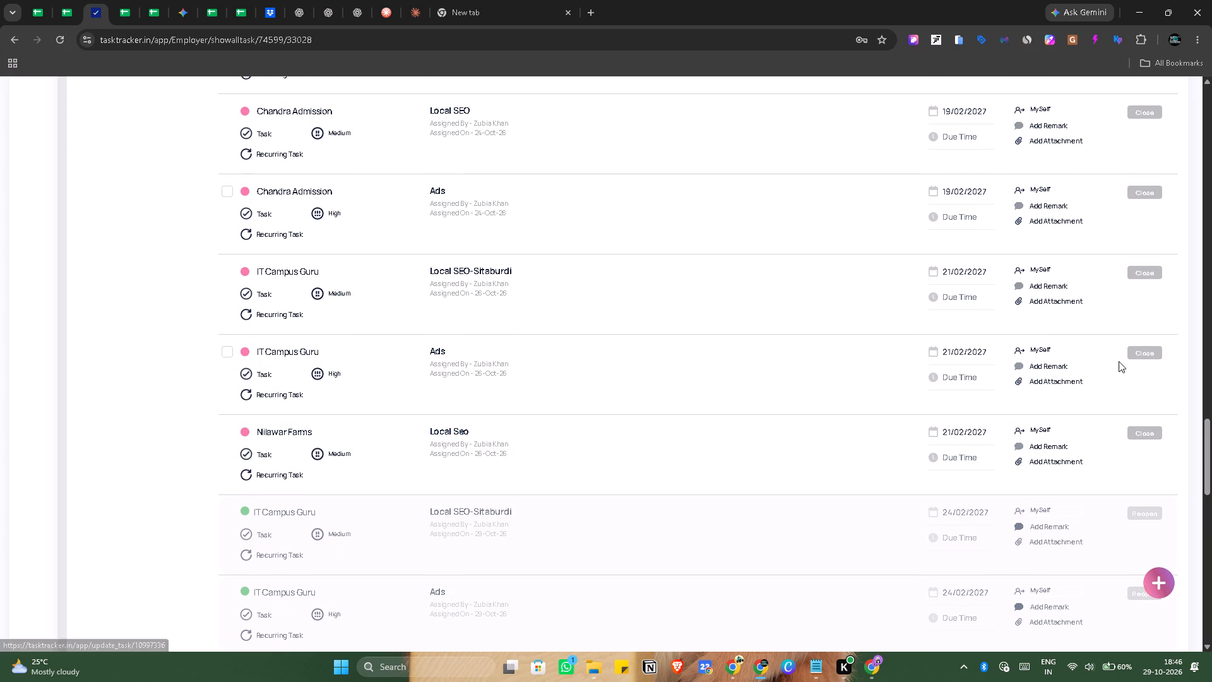
click(1147, 352)
click(544, 378)
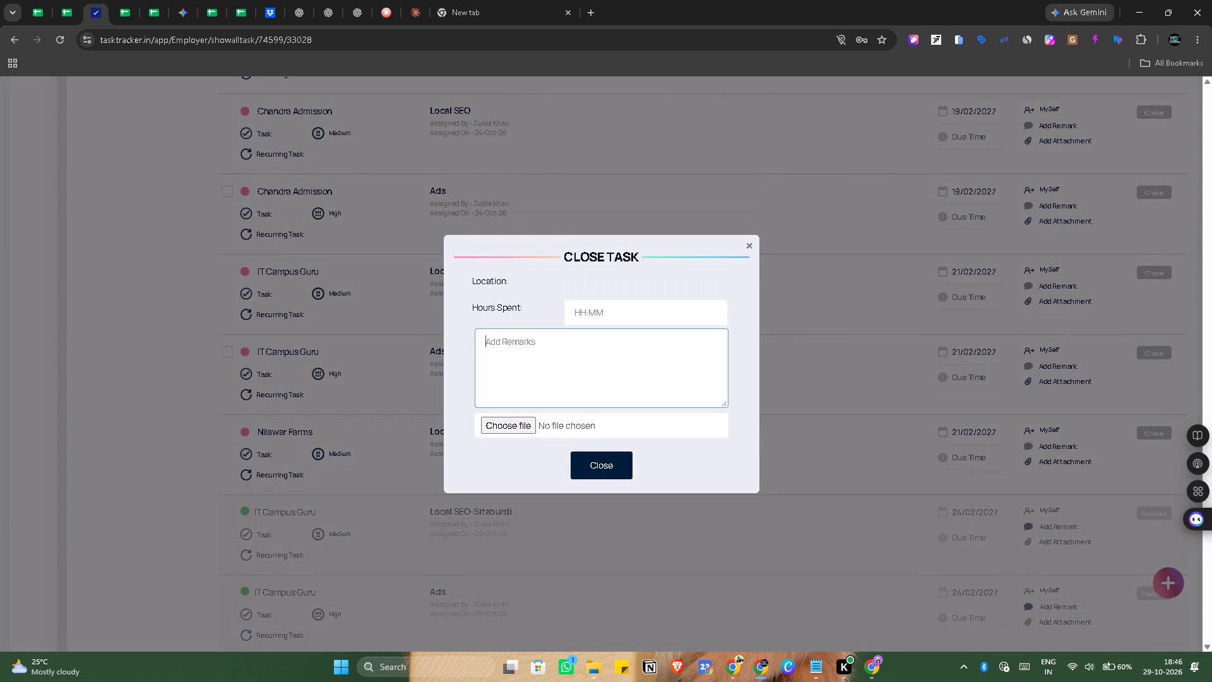
key(ctrl+v)
click(603, 459)
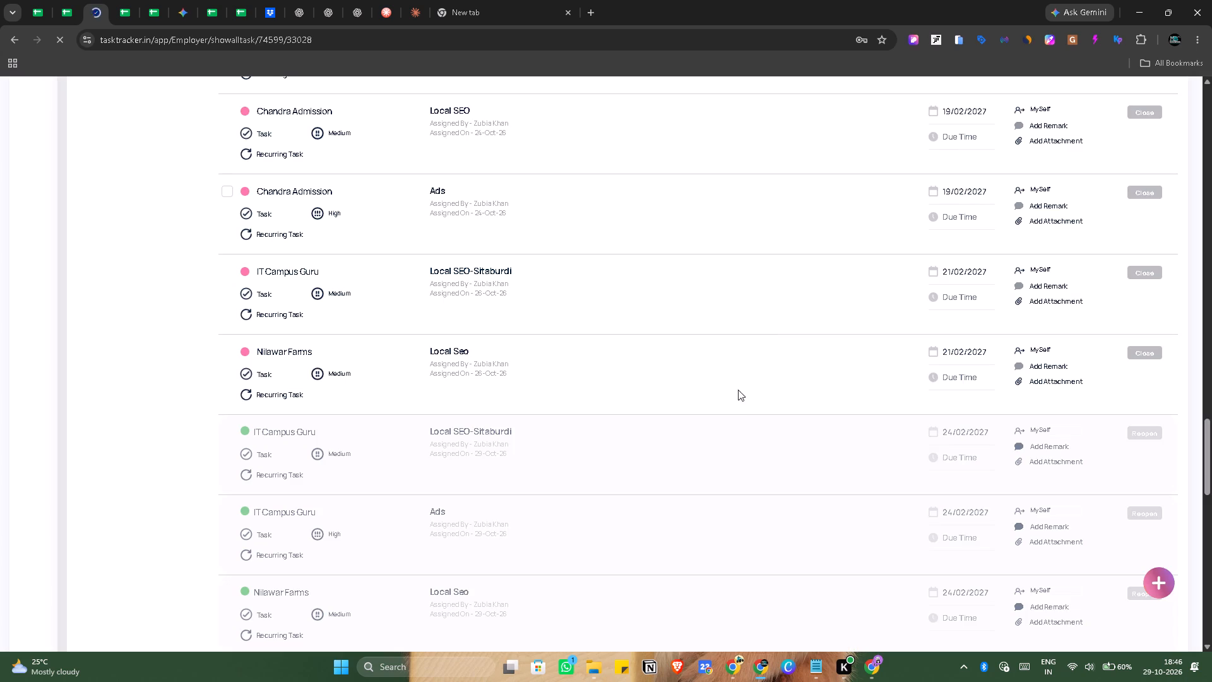
Close the Chandra Admission Ads task due 19/02/2027 with the remark DONE and no attachment.
click(1146, 189)
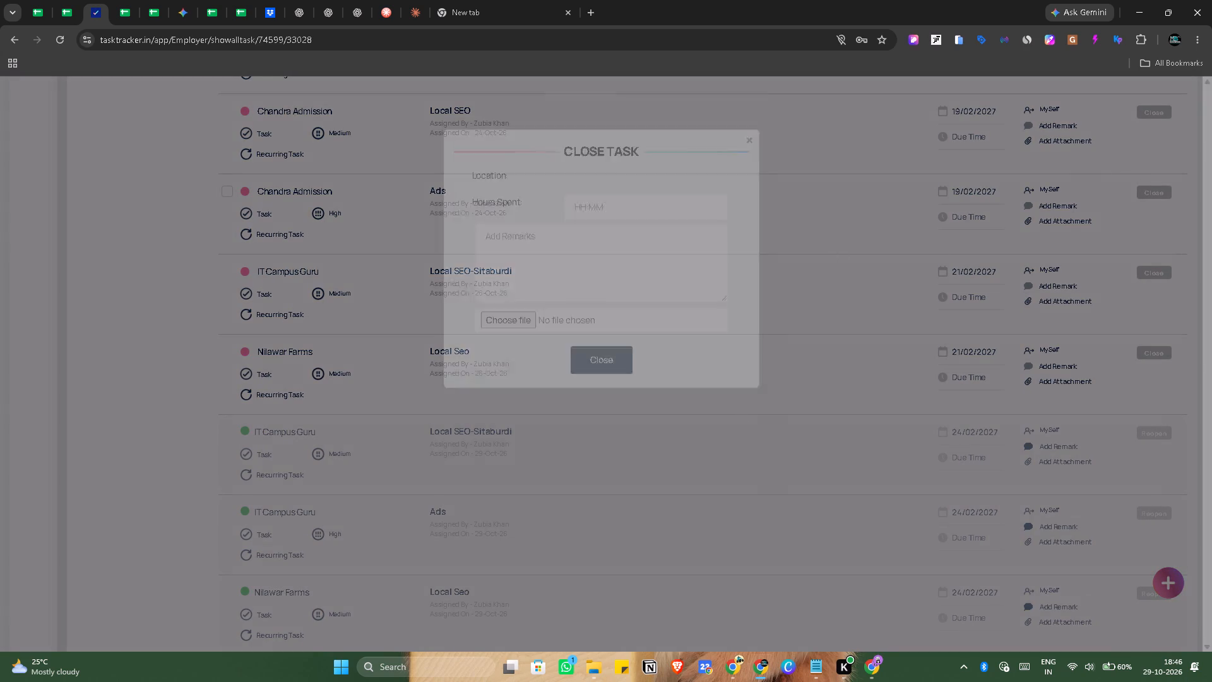
click(573, 346)
key(ctrl+v)
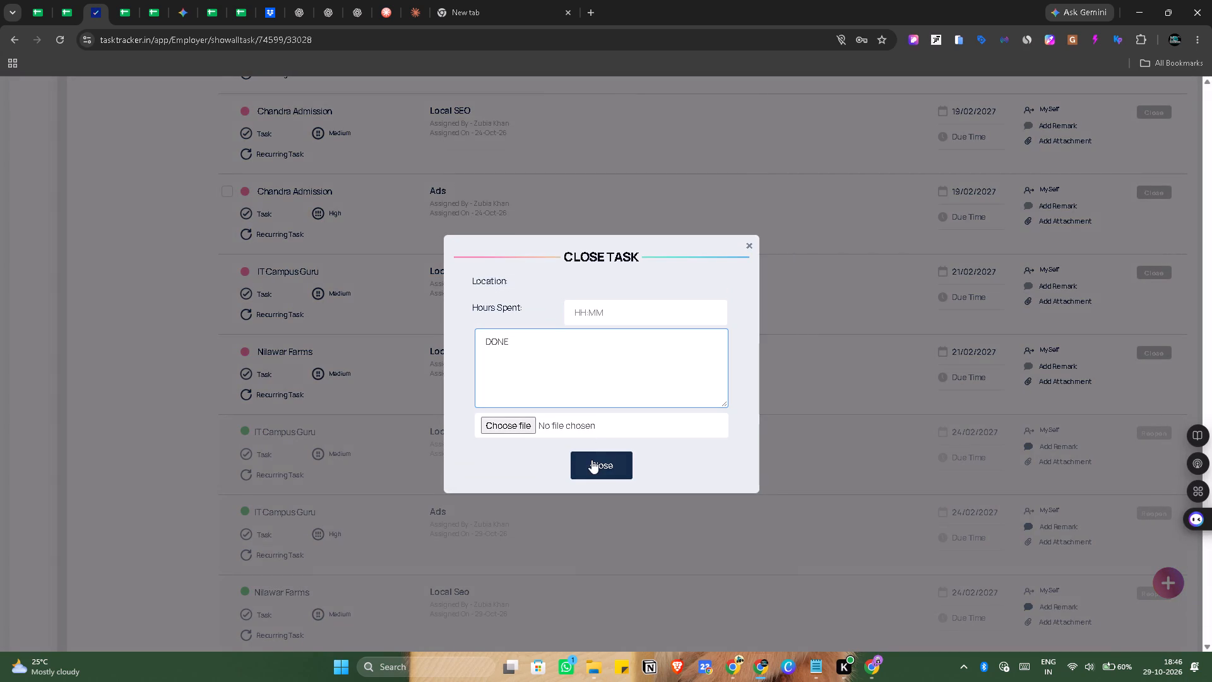
click(591, 460)
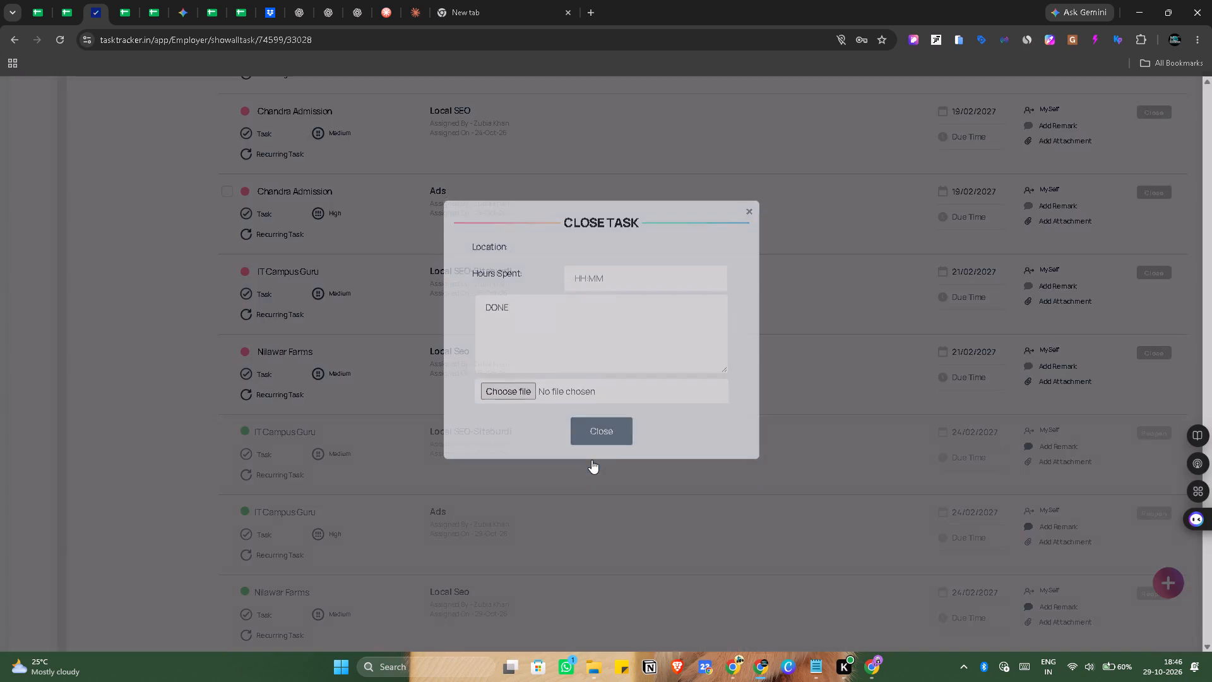
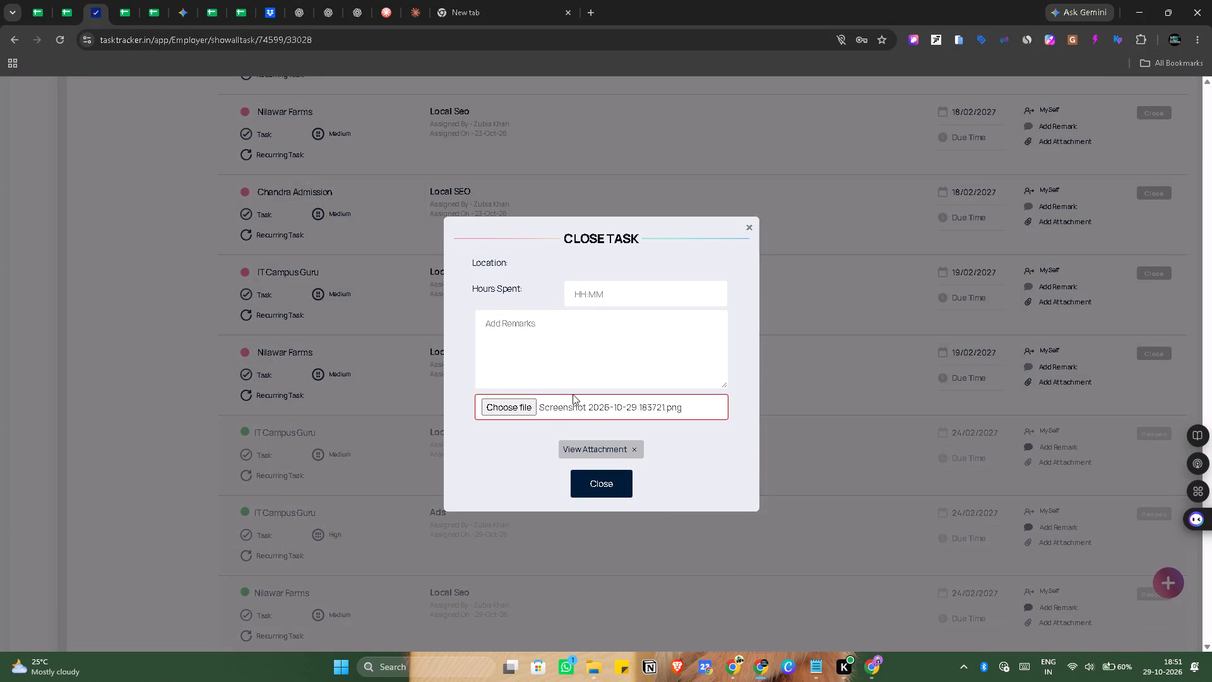
Close the Nilawar Farms Local Seo task due 19/02/2027 with Screenshot 2026-10-29 182847.png attached and the remark DONE.
click(523, 407)
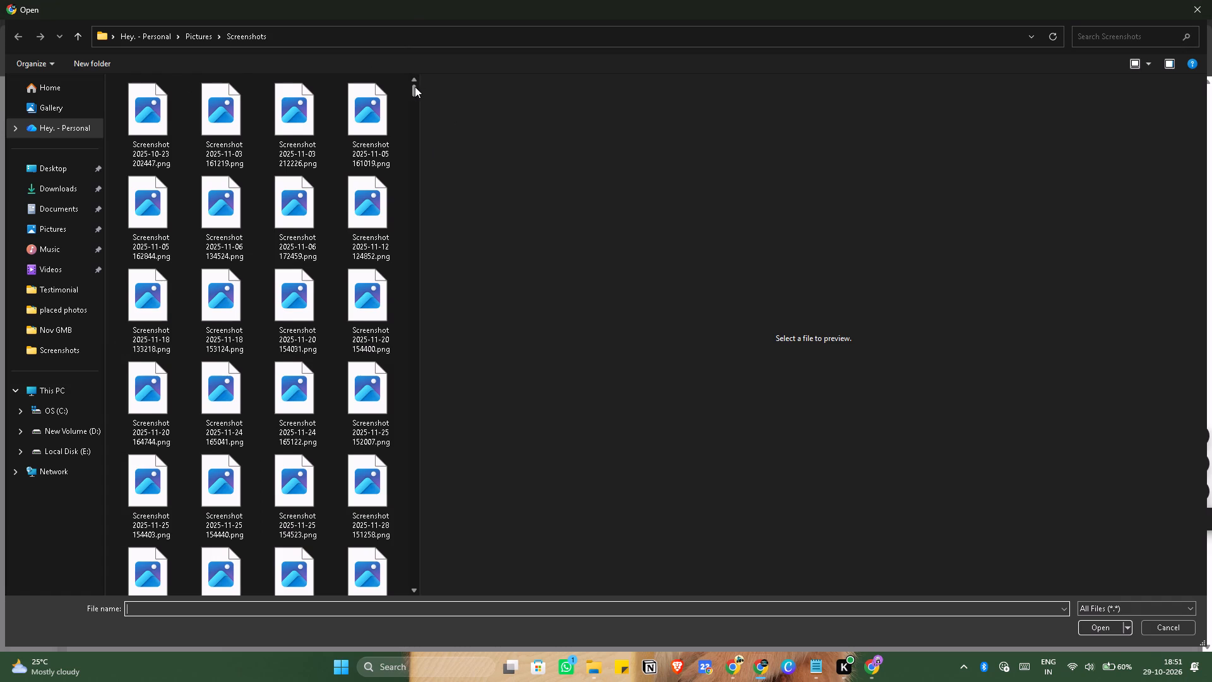
drag(415, 87, 461, 616)
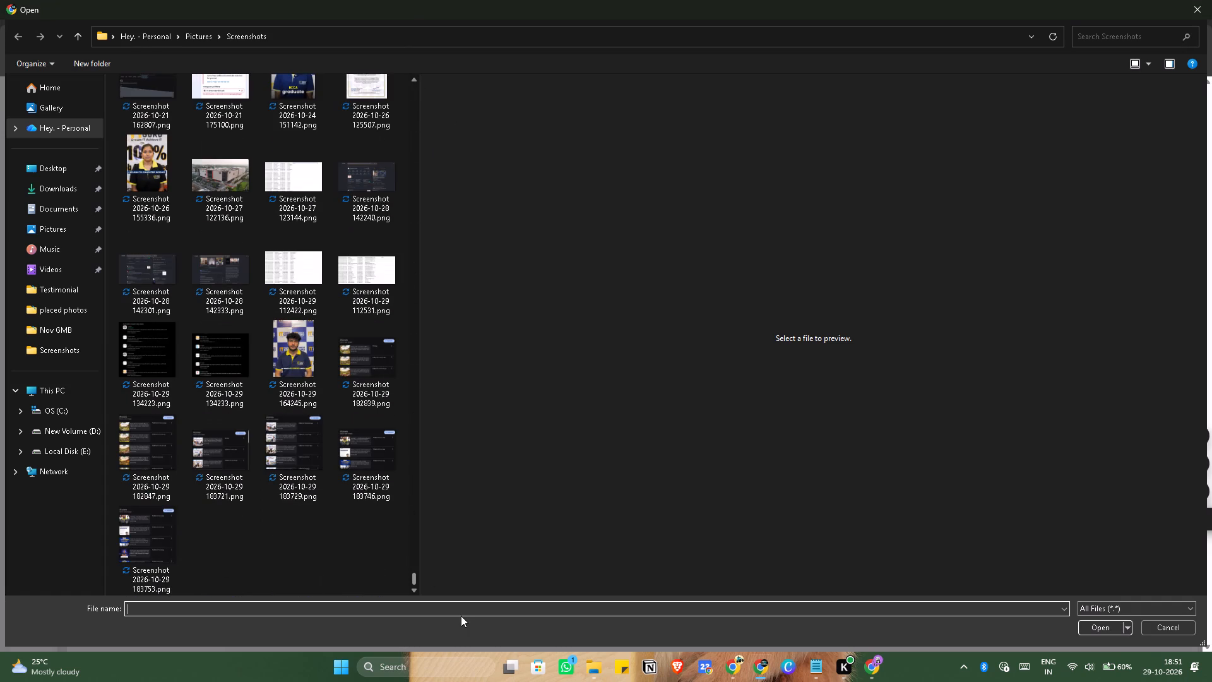
click(148, 447)
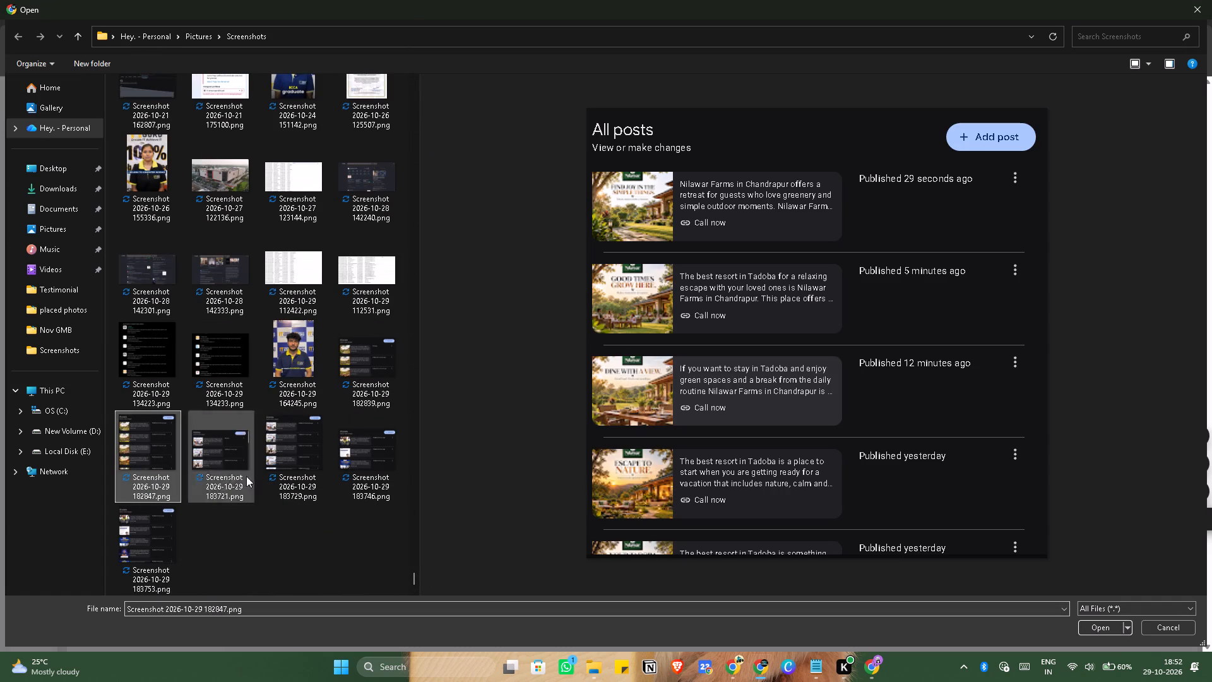
click(1098, 629)
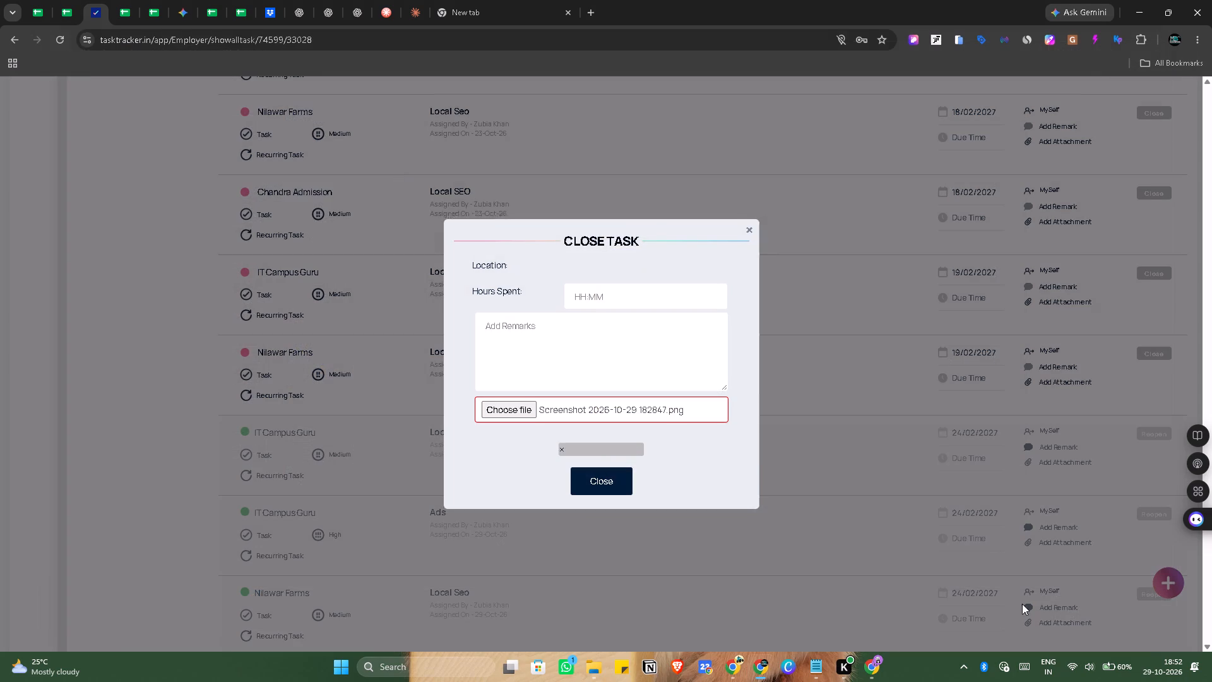
click(626, 369)
key(ctrl+v)
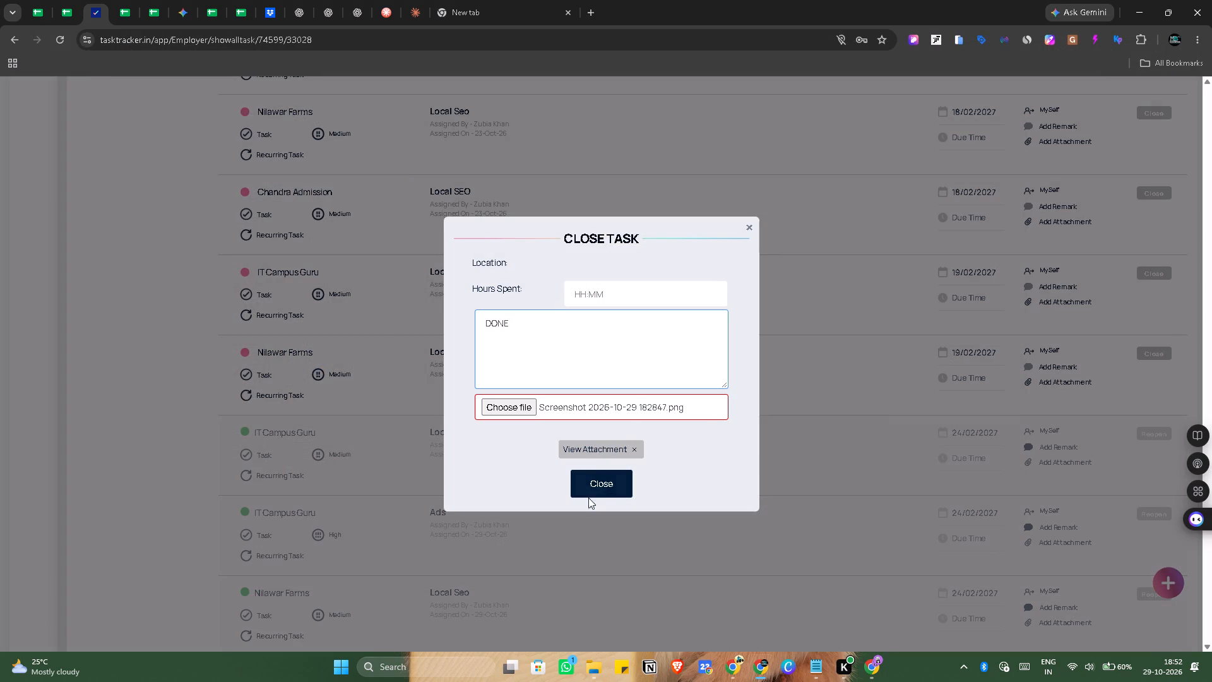
click(602, 482)
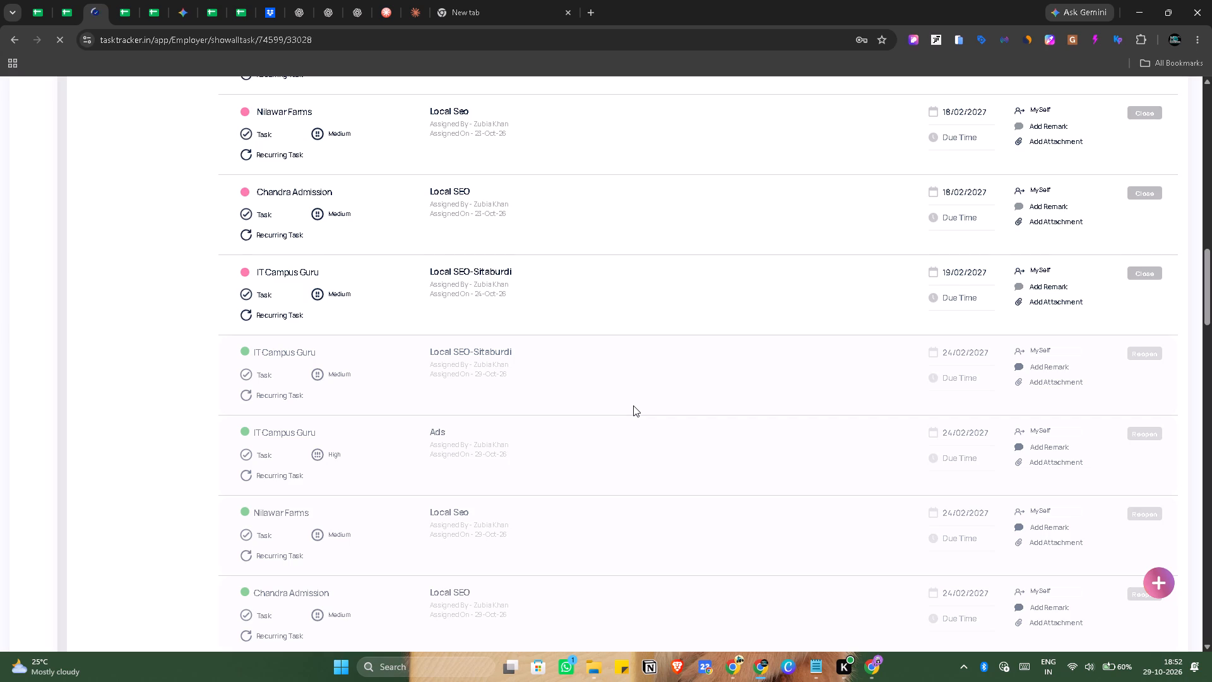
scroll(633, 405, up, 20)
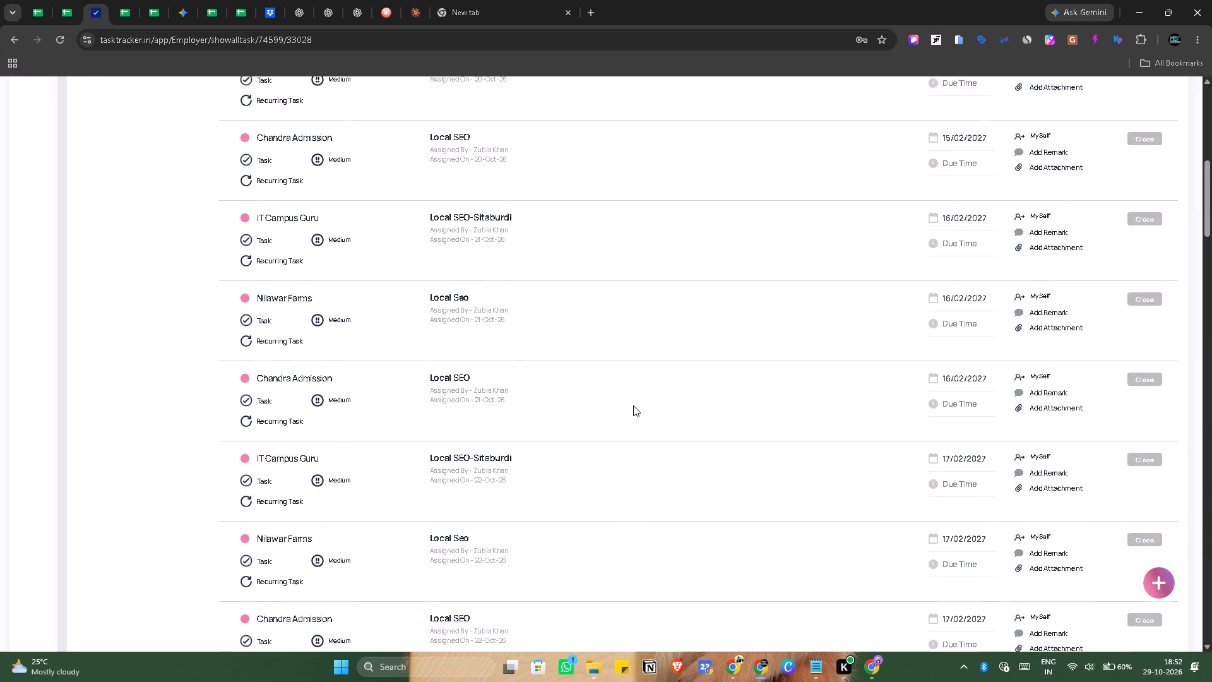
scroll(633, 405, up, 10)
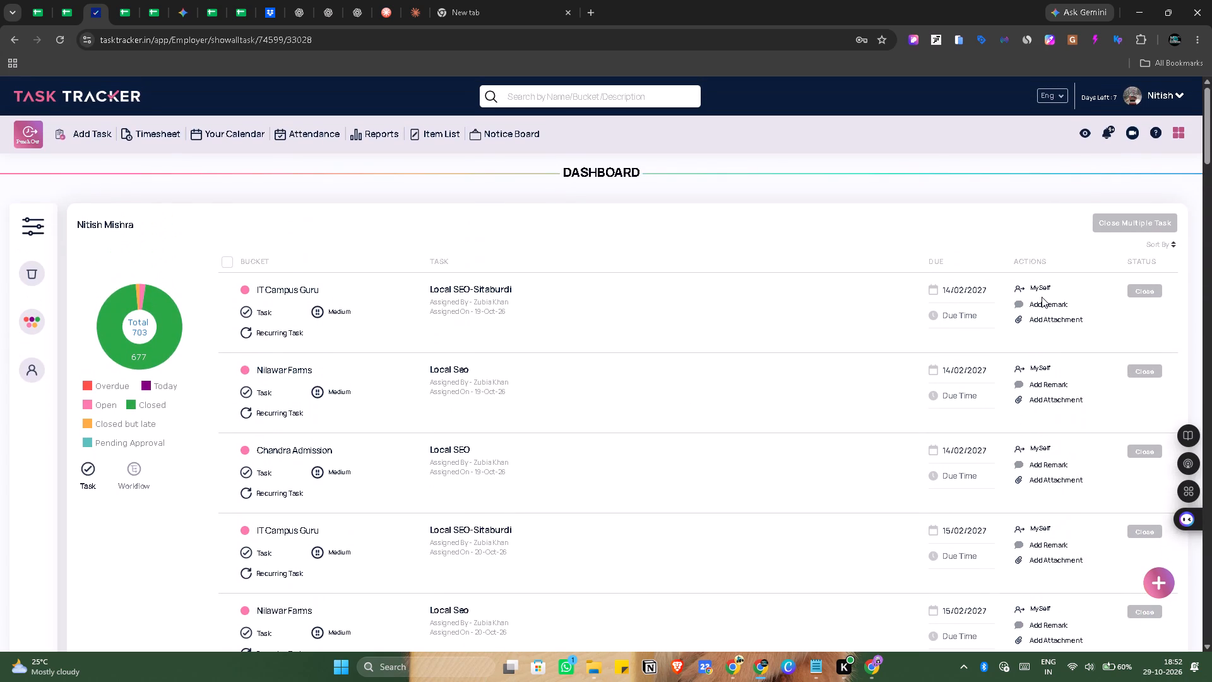
Start closing the IT Campus Guru Local SEO-Sitaburdi task due 14/02/2027, with its remarks field ready for entry.
click(1148, 292)
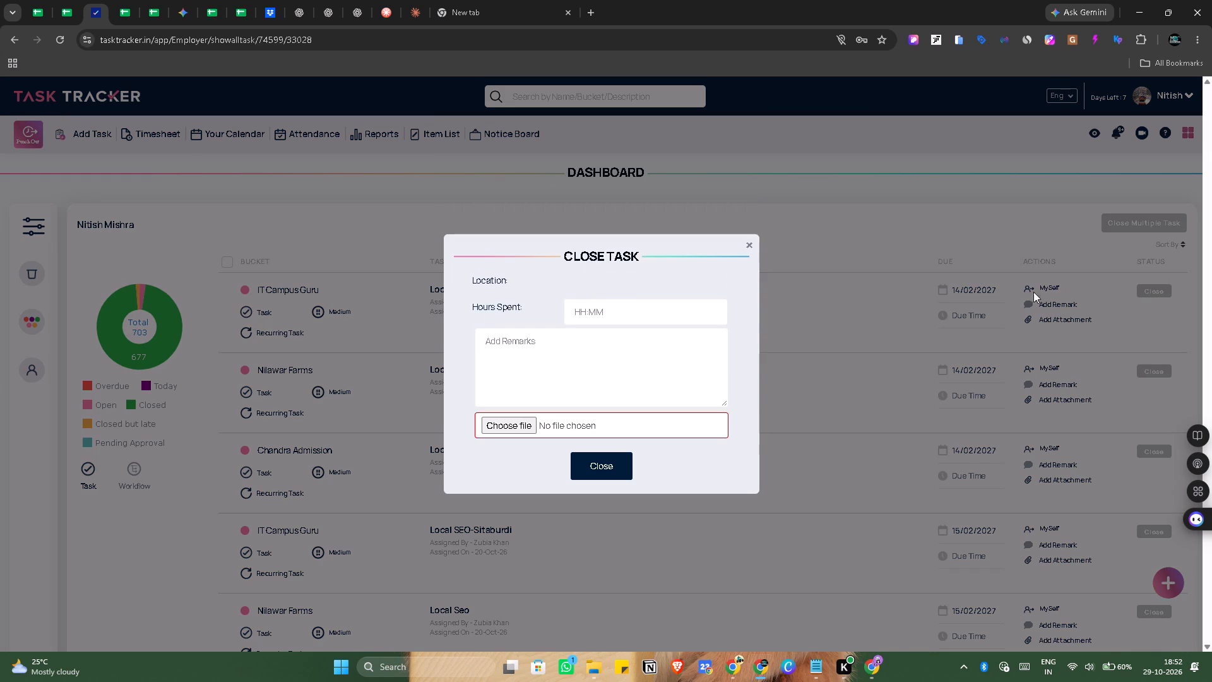
click(569, 370)
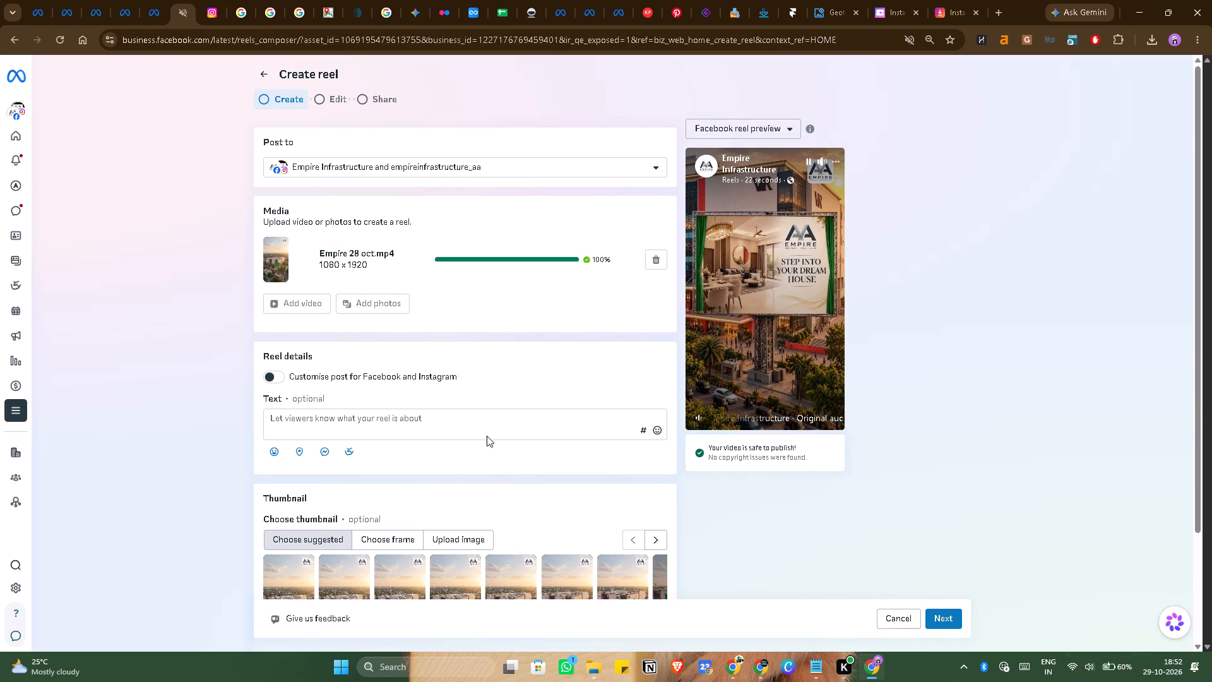
Paste the copied Empire Infrastructure caption with its SEO keywords and hashtags into the reel's text.
click(485, 419)
key(ctrl+v)
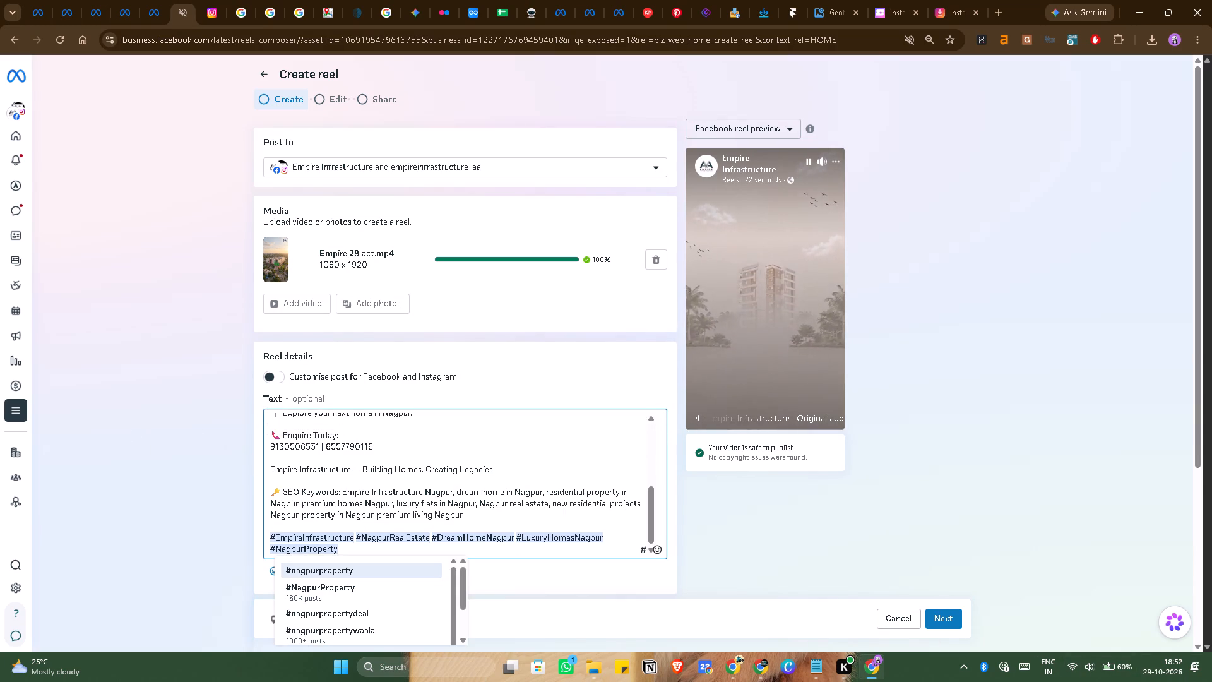
Delete the "SEO Keywords:" label in front of the keyword list in the reel caption.
click(341, 495)
key(BackSpace)
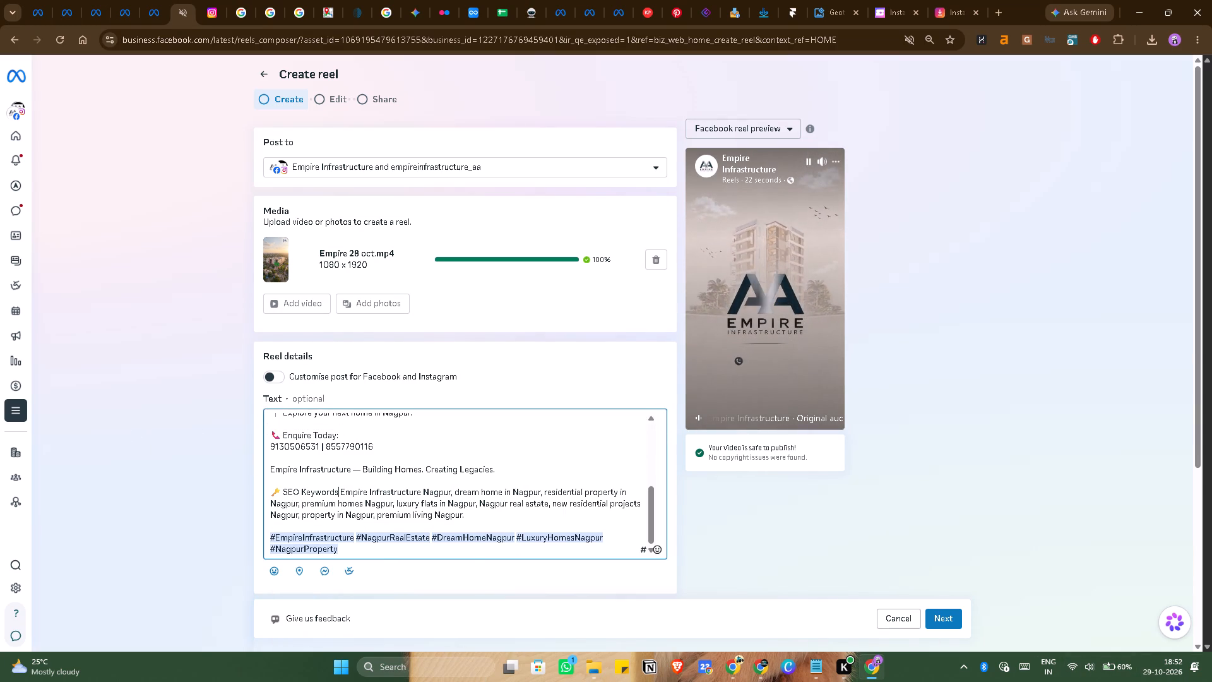
key(BackSpace)
key(BackSpace)
key(BackSpace)
key(BackSpace)
click(321, 489)
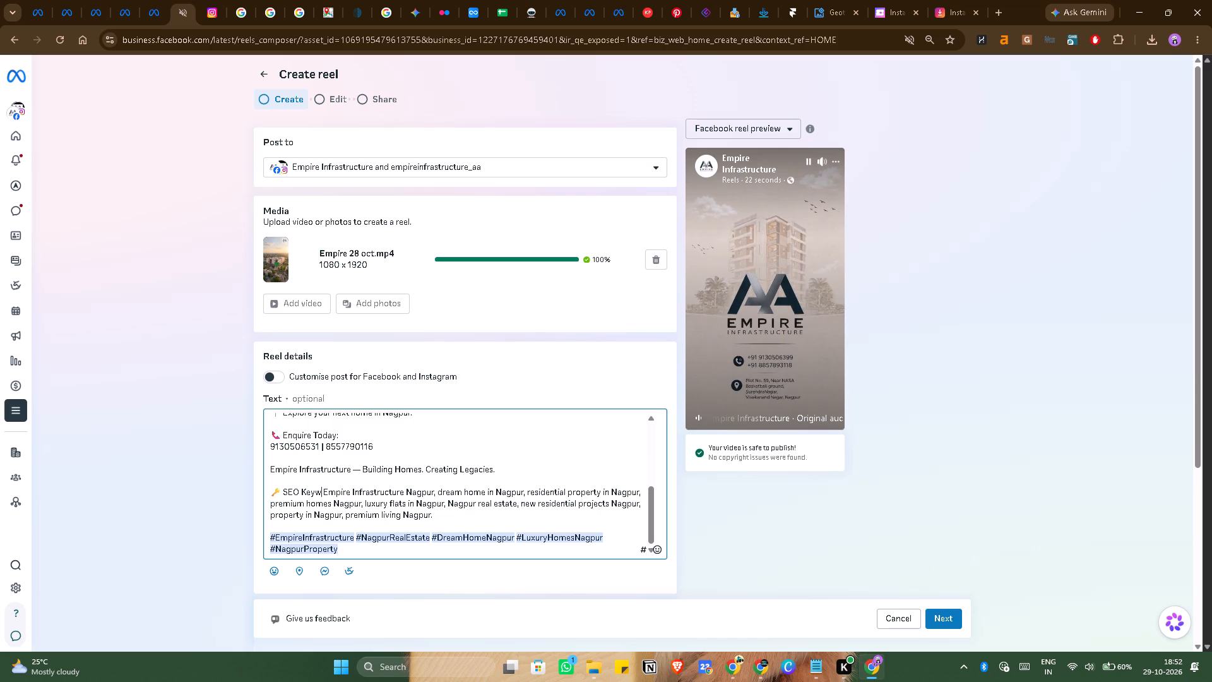
click(323, 490)
key(BackSpace)
key(BackSpace)
key(BackSpace)
key(BackSpace)
key(BackSpace)
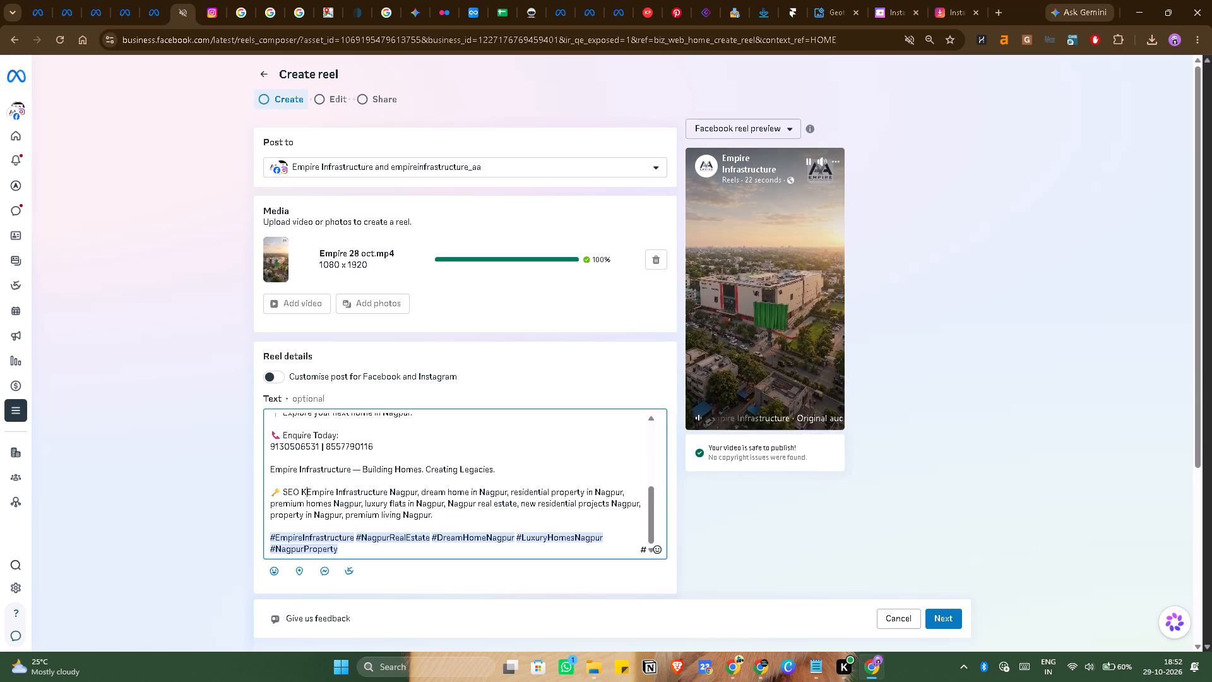
In the Empire Infrastructure reel text, remove the "SEO K" label and key emoji before the keyword paragraph, keeping one blank line above it.
key(BackSpace)
key(BackSpace)
key(BackSpace)
key(BackSpace)
key(BackSpace)
key(BackSpace)
key(BackSpace)
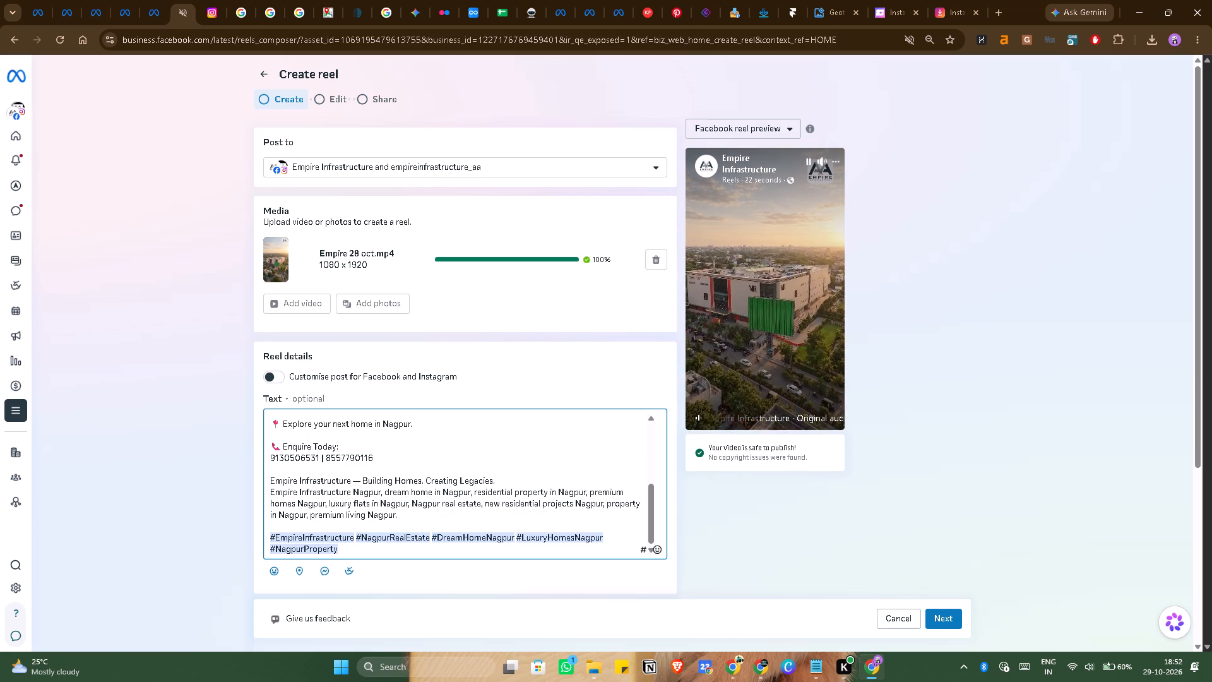
key(Return)
Review the reel's text and check which accounts it is set to post to.
scroll(467, 491, down, 2)
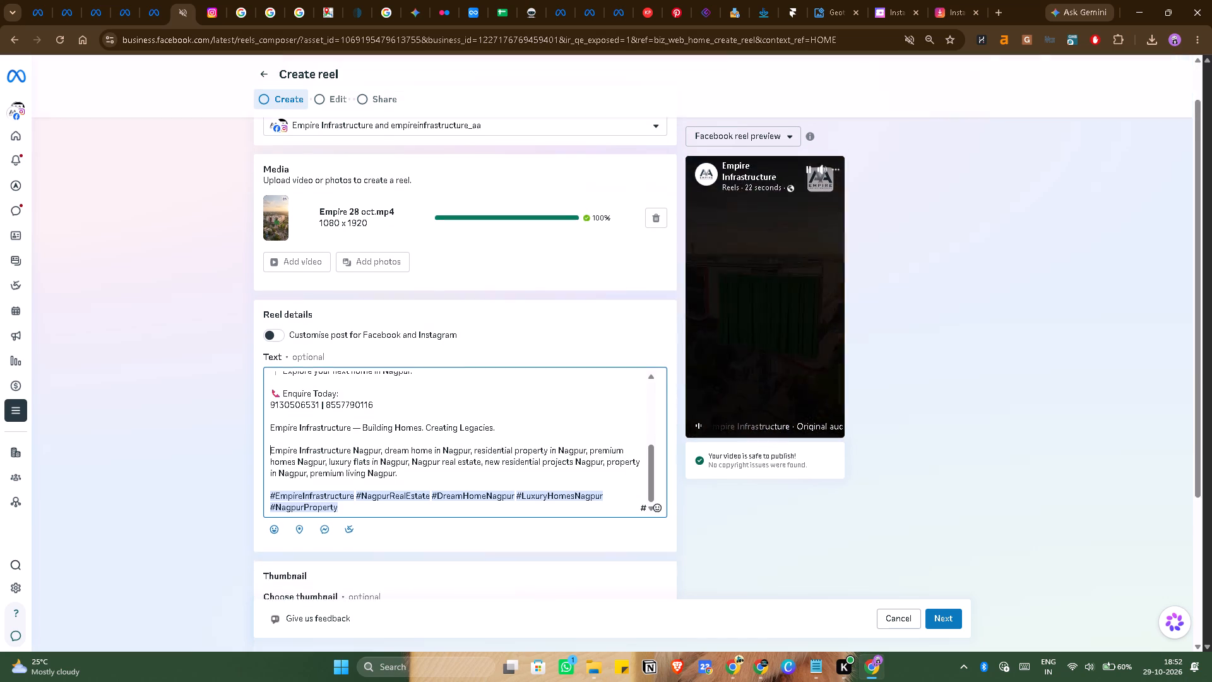
scroll(461, 444, up, 7)
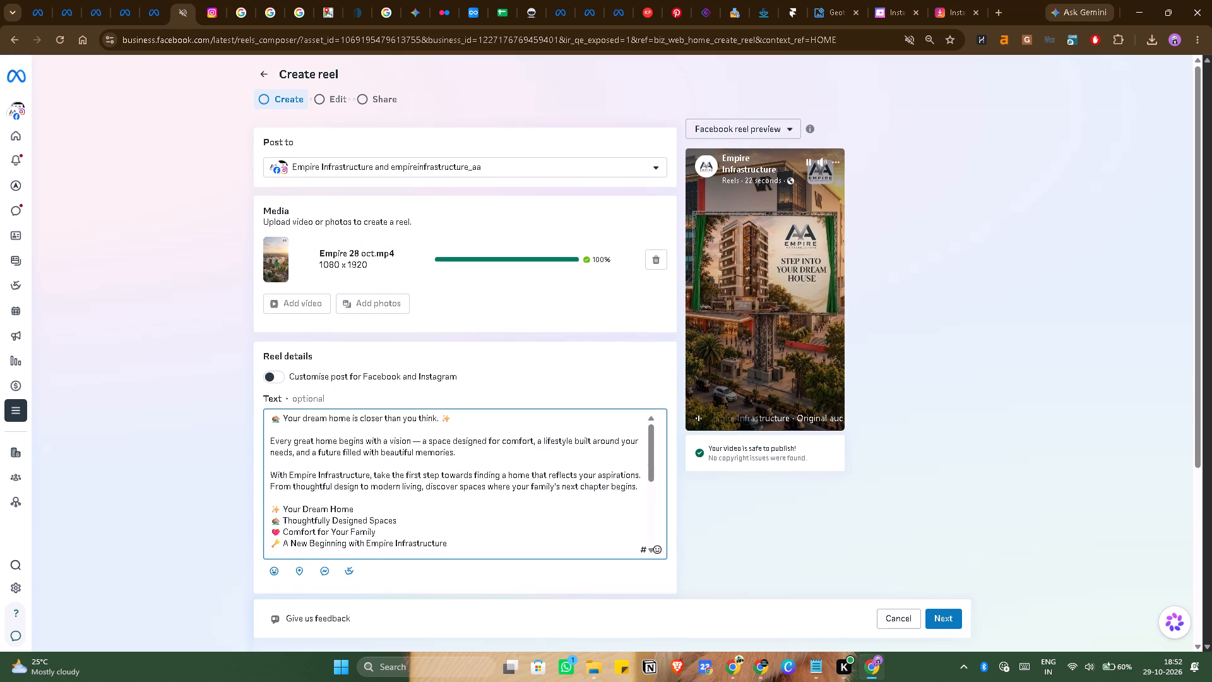
click(655, 167)
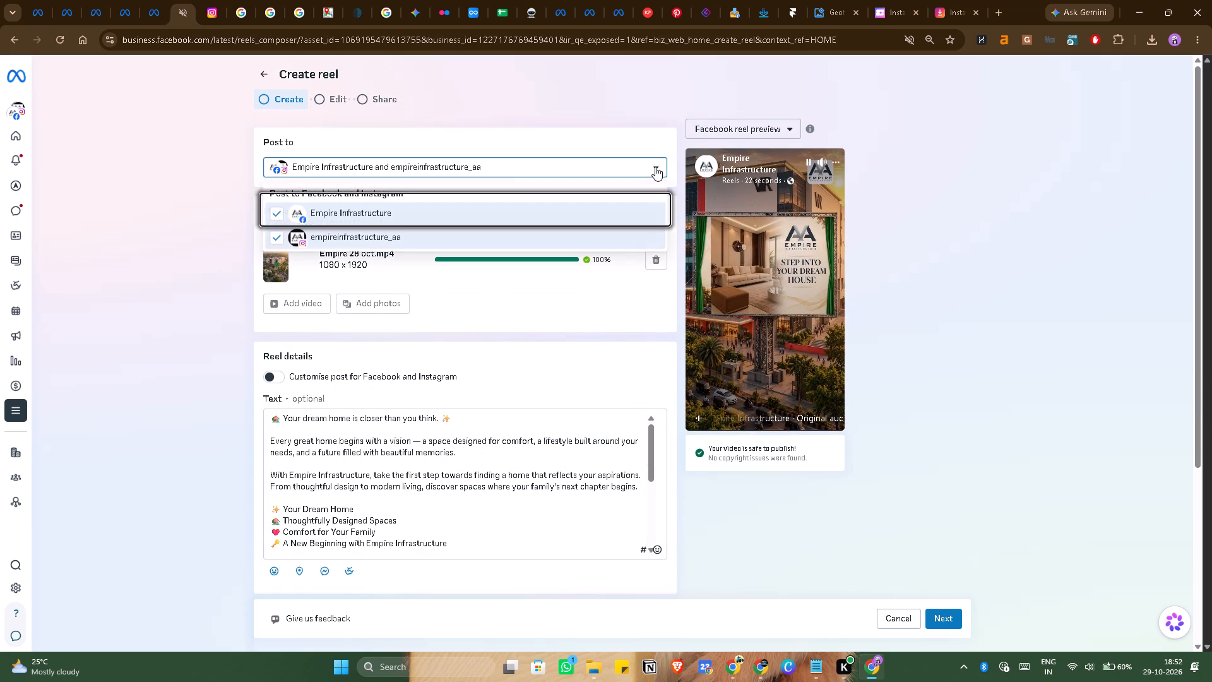
click(655, 167)
Choose the second suggested thumbnail for the reel and continue to the next stage.
scroll(508, 392, down, 3)
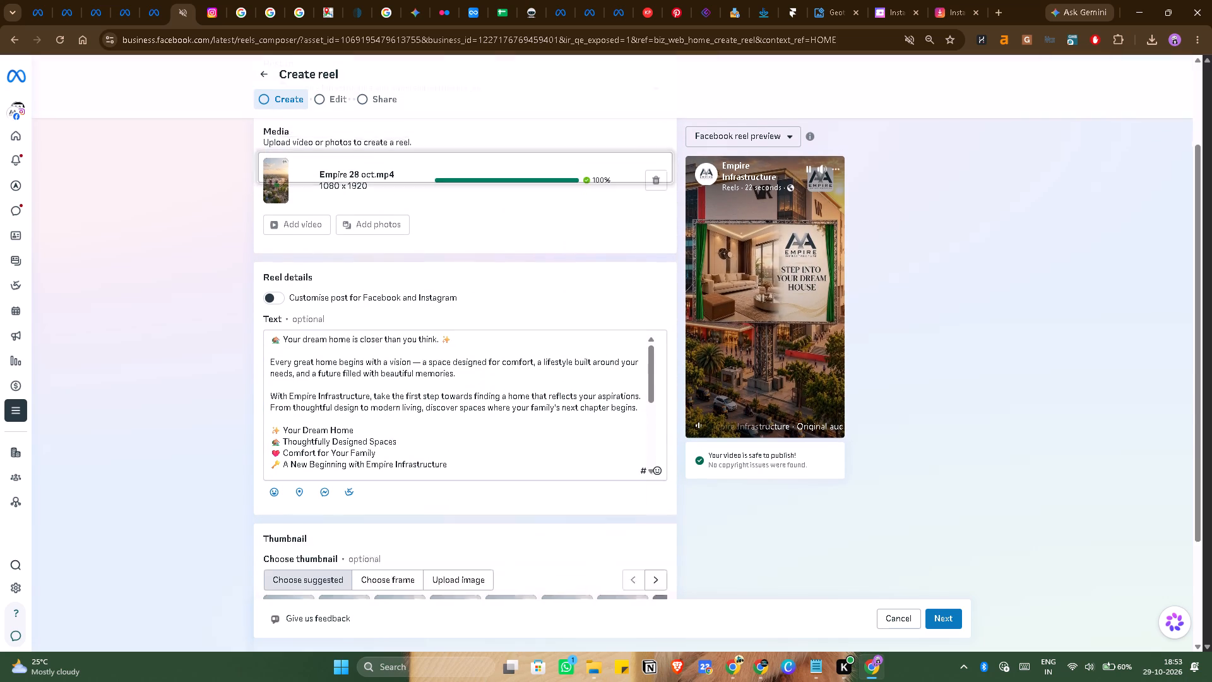
scroll(466, 416, down, 13)
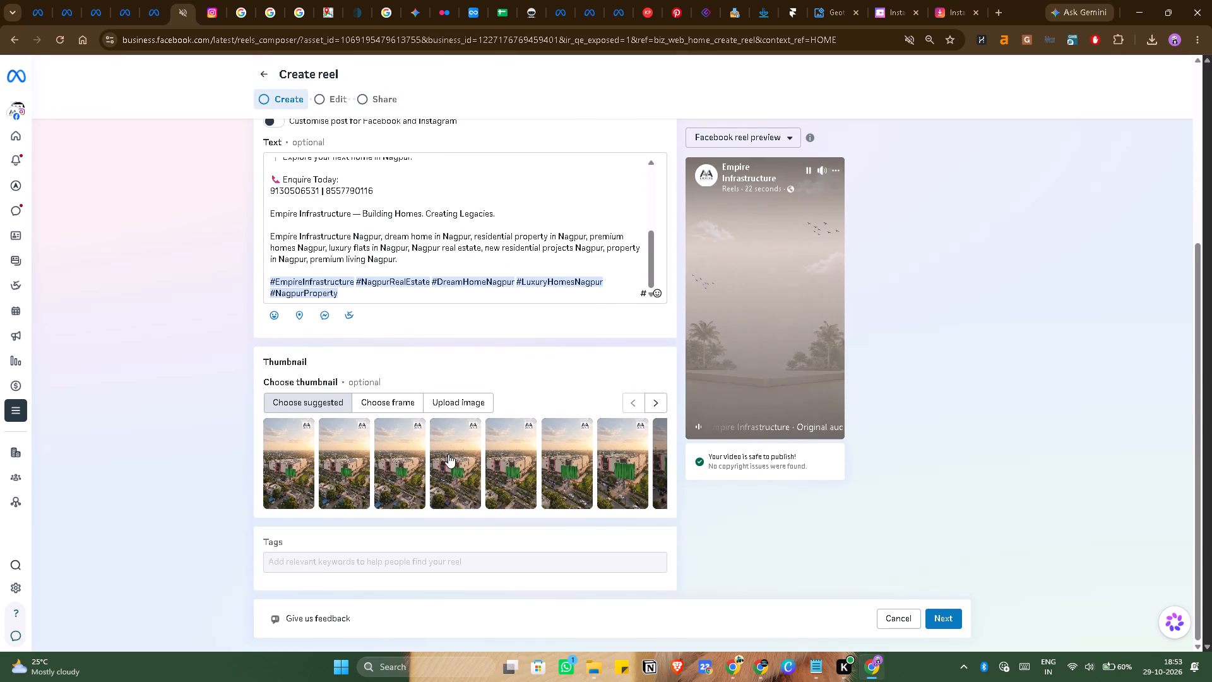
click(348, 464)
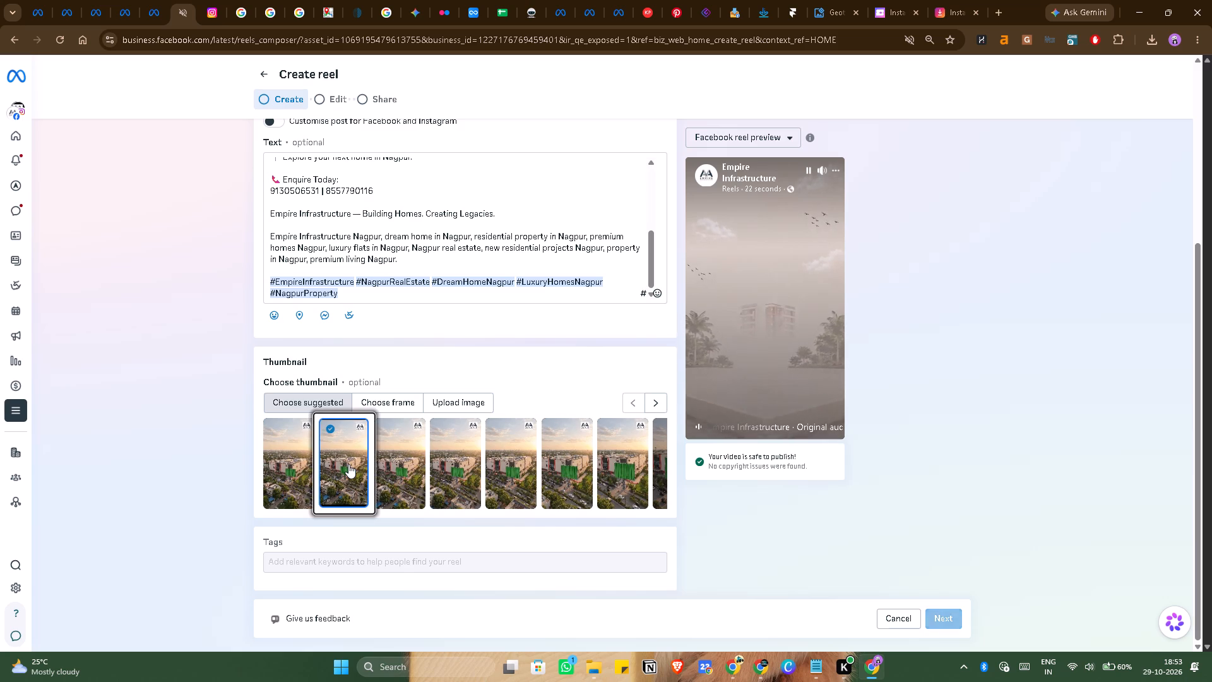
scroll(561, 465, down, 5)
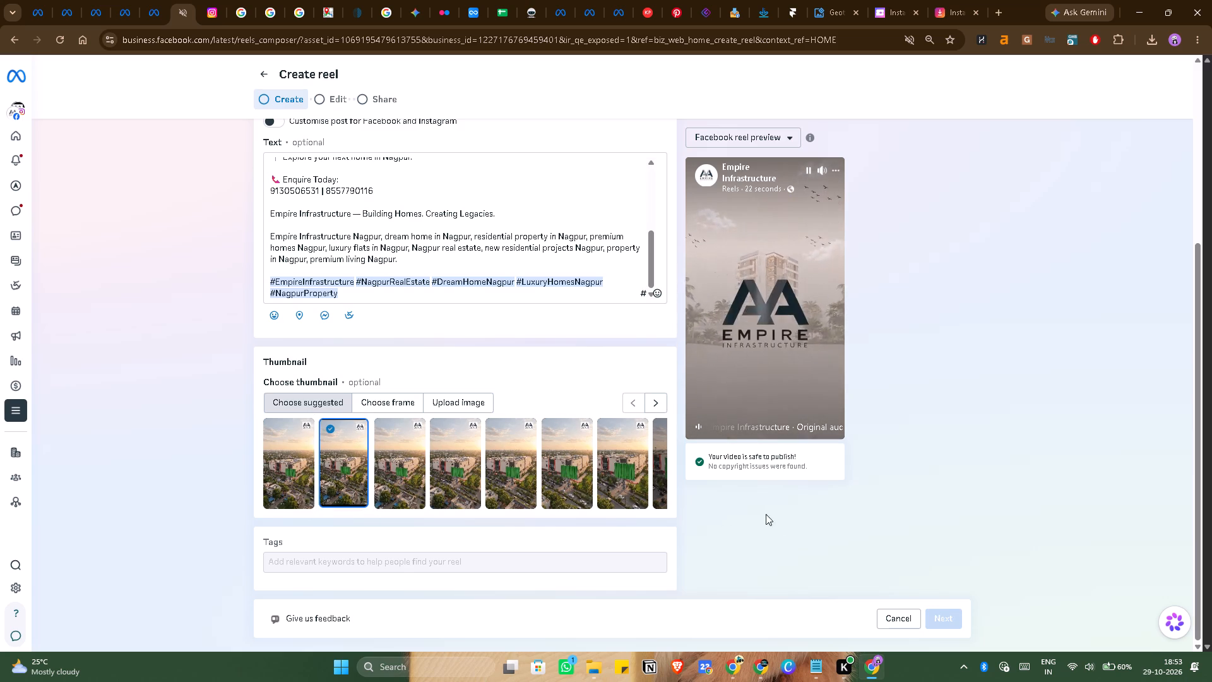
click(938, 613)
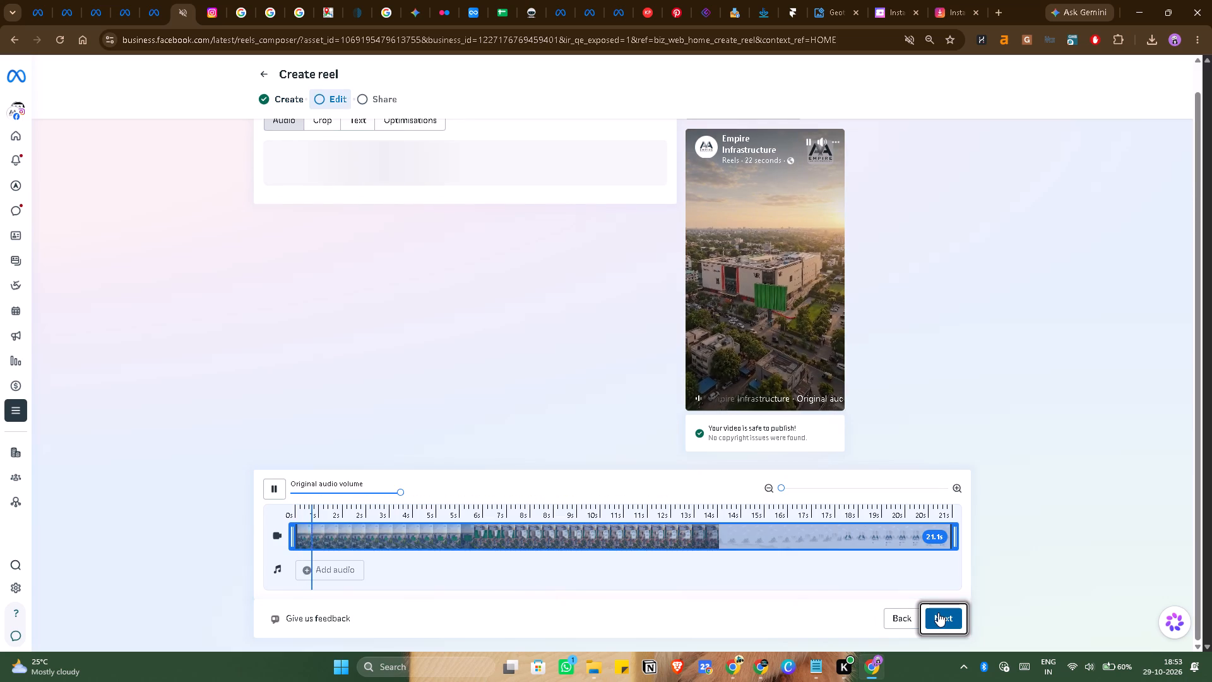
Continue to the reel's Share stage and turn off its auto-generated closed captions.
click(938, 613)
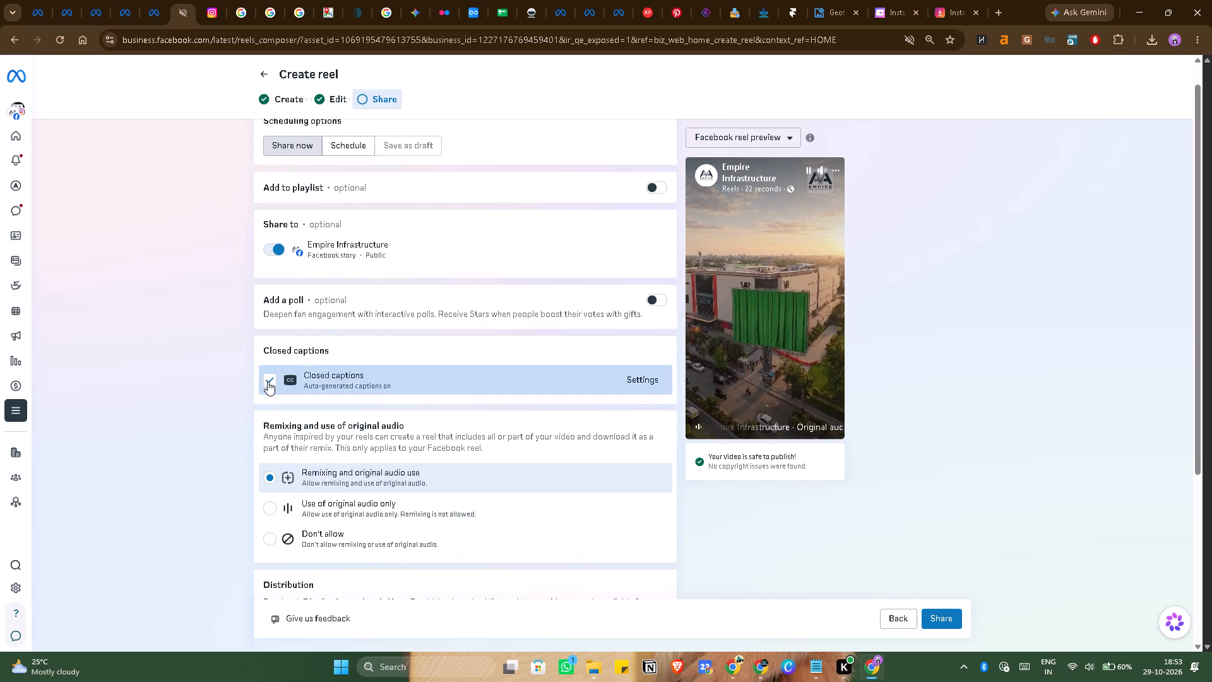
click(268, 380)
Switch the reel from immediate sharing to scheduling, with 30 October 2026 as the date for both Instagram and Facebook.
scroll(386, 342, up, 3)
scroll(386, 342, down, 6)
scroll(426, 405, down, 3)
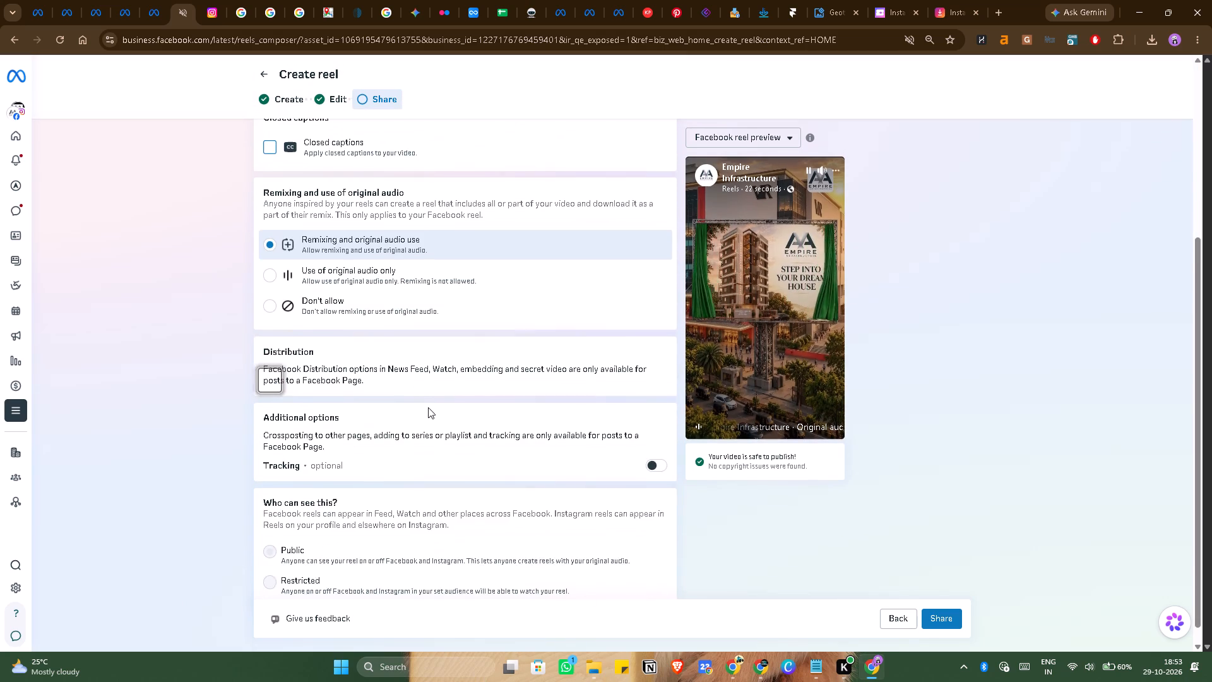
scroll(428, 407, down, 7)
scroll(428, 407, up, 13)
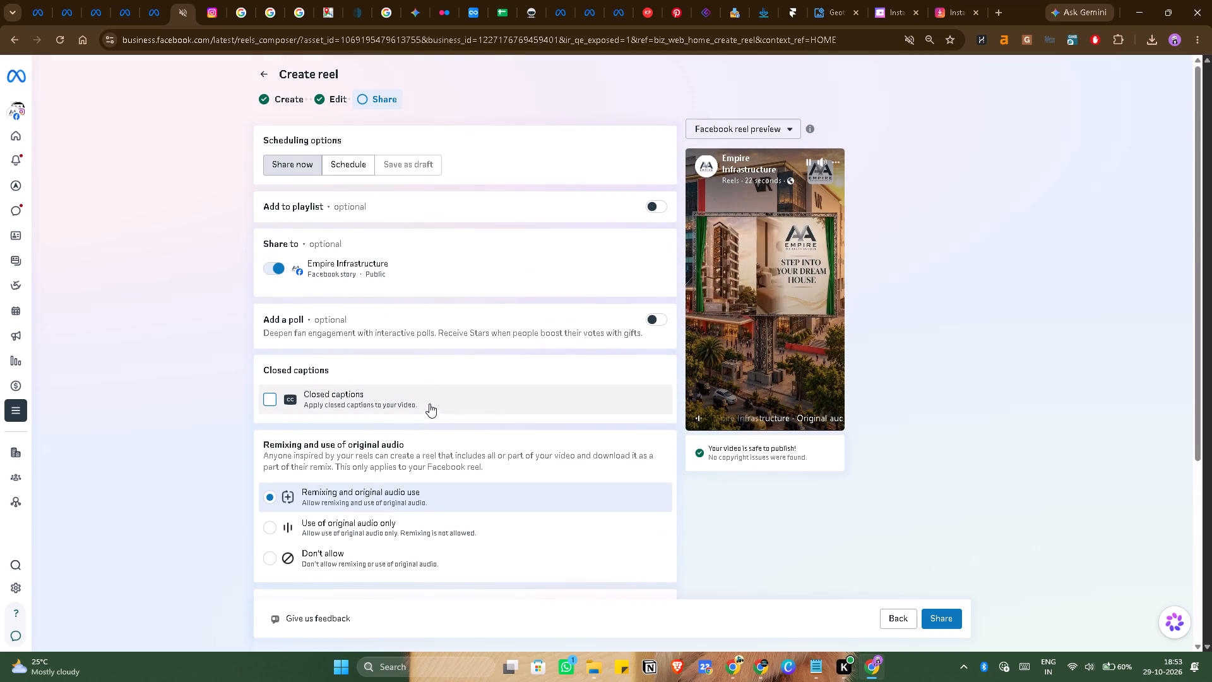
click(330, 167)
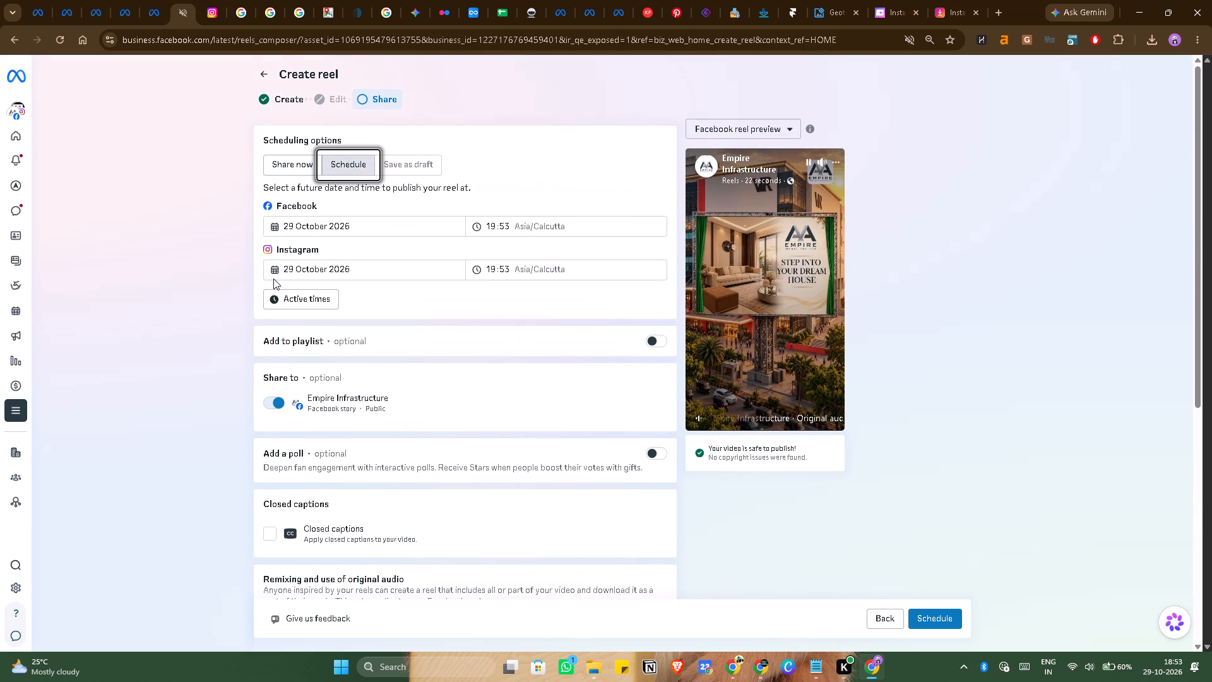
click(301, 264)
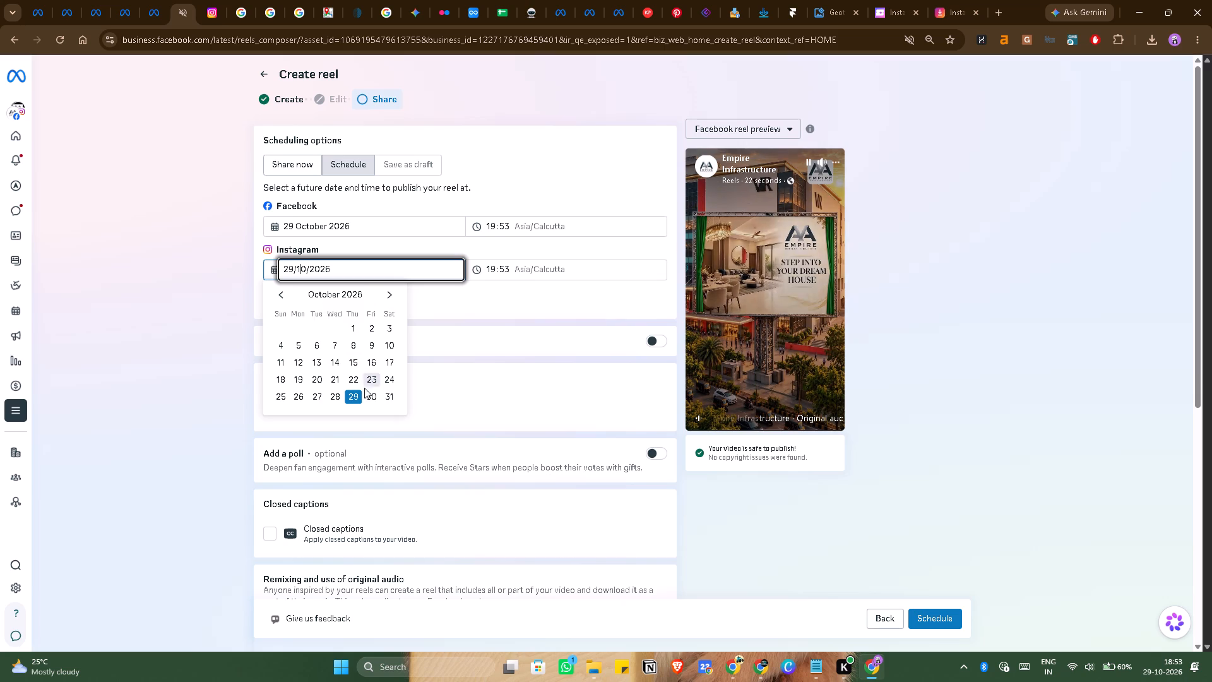
click(369, 392)
click(292, 220)
click(297, 227)
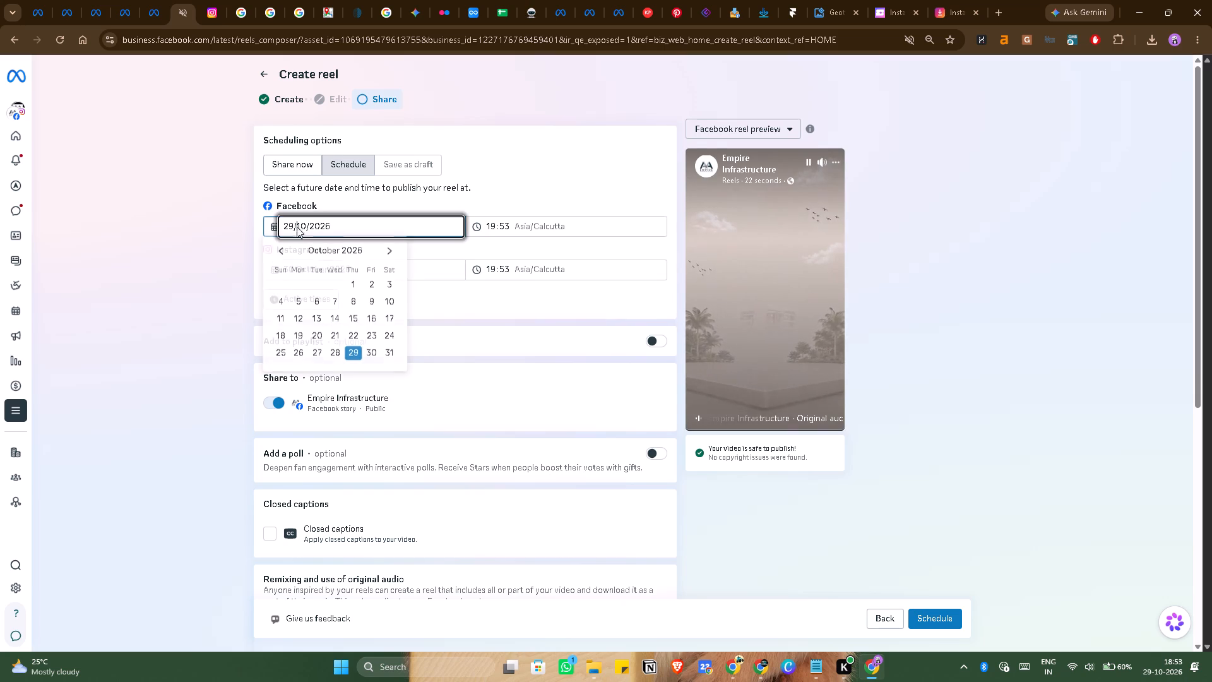
click(371, 354)
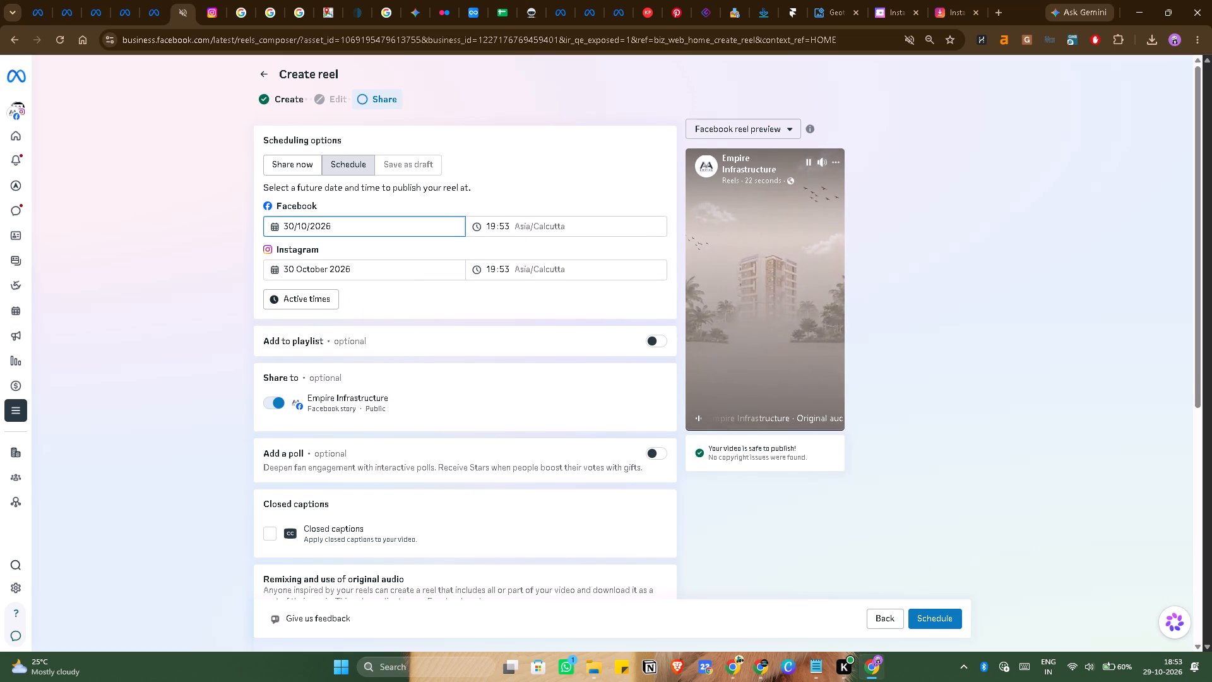
Set the scheduled publishing time to 13:00 for both Facebook and Instagram.
click(492, 226)
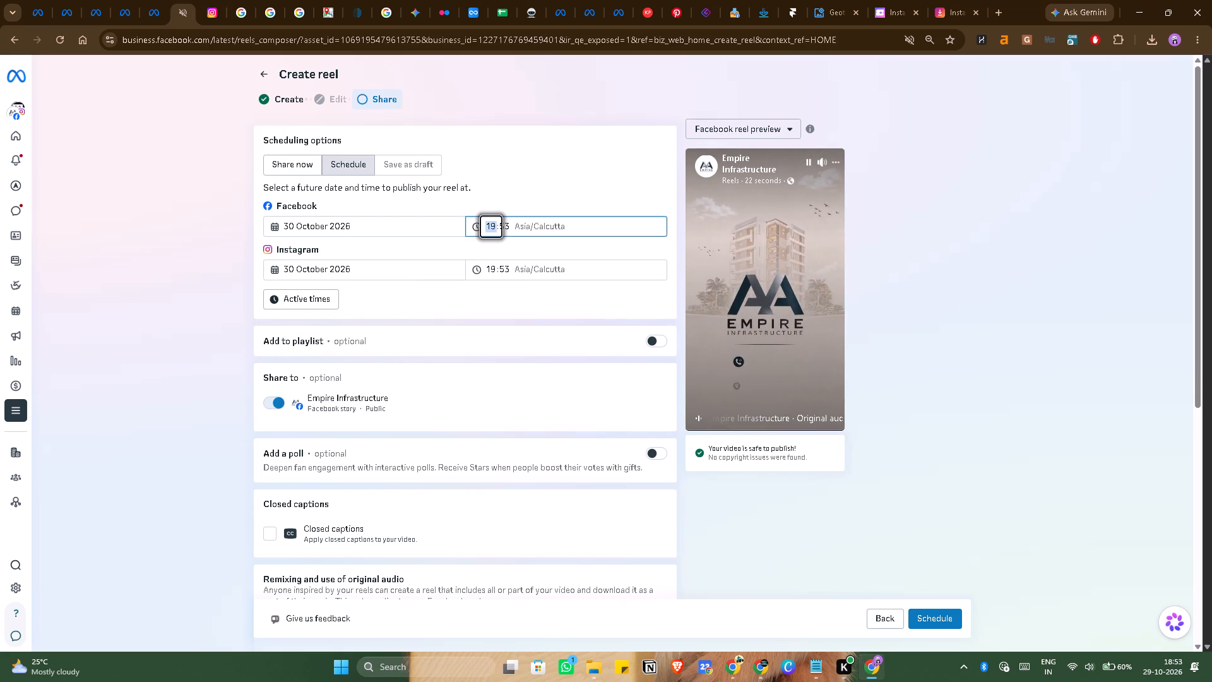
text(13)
click(498, 225)
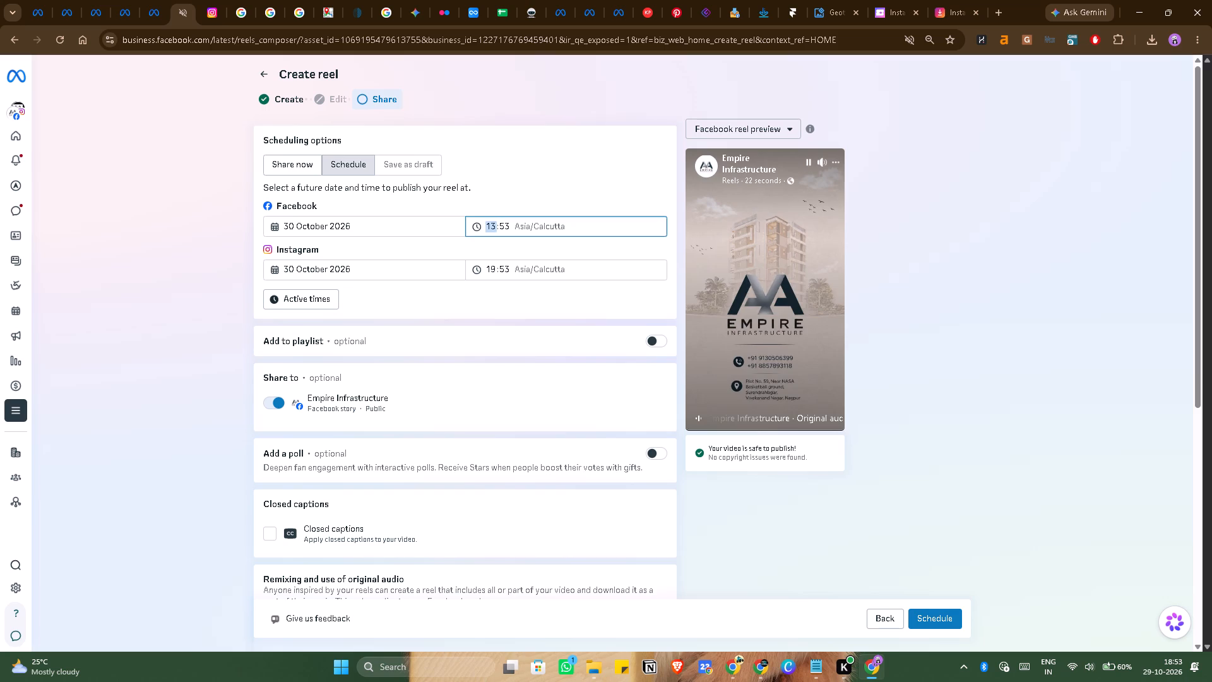
click(502, 229)
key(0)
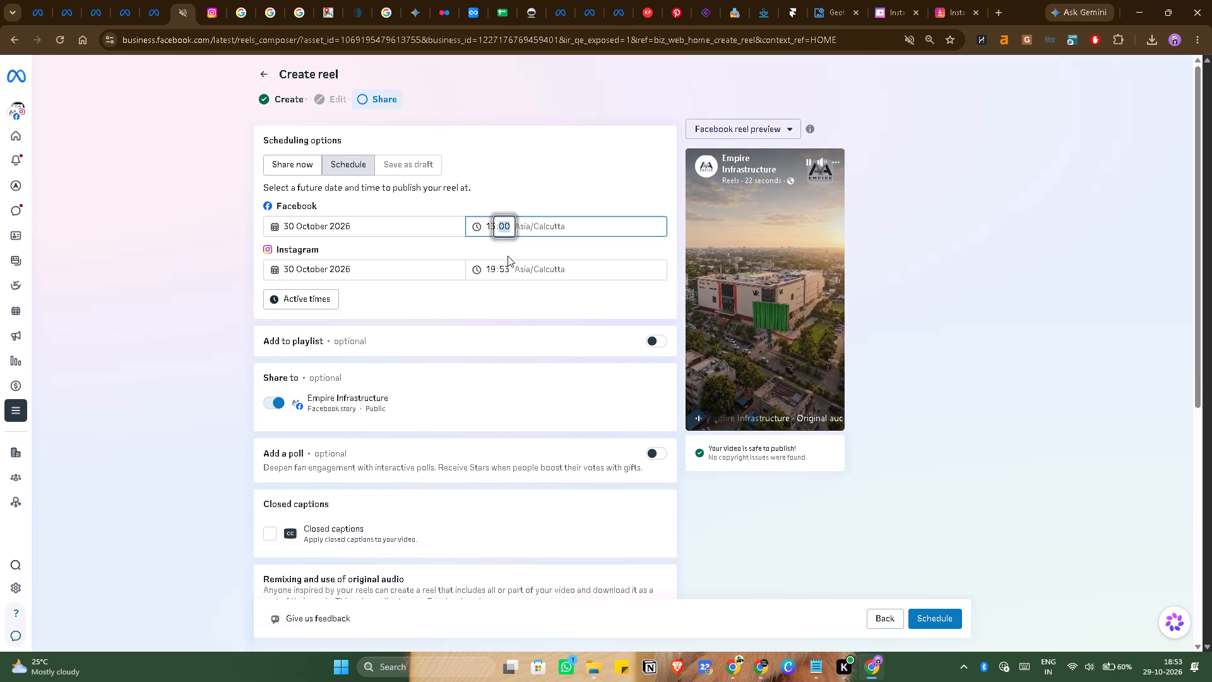
click(501, 267)
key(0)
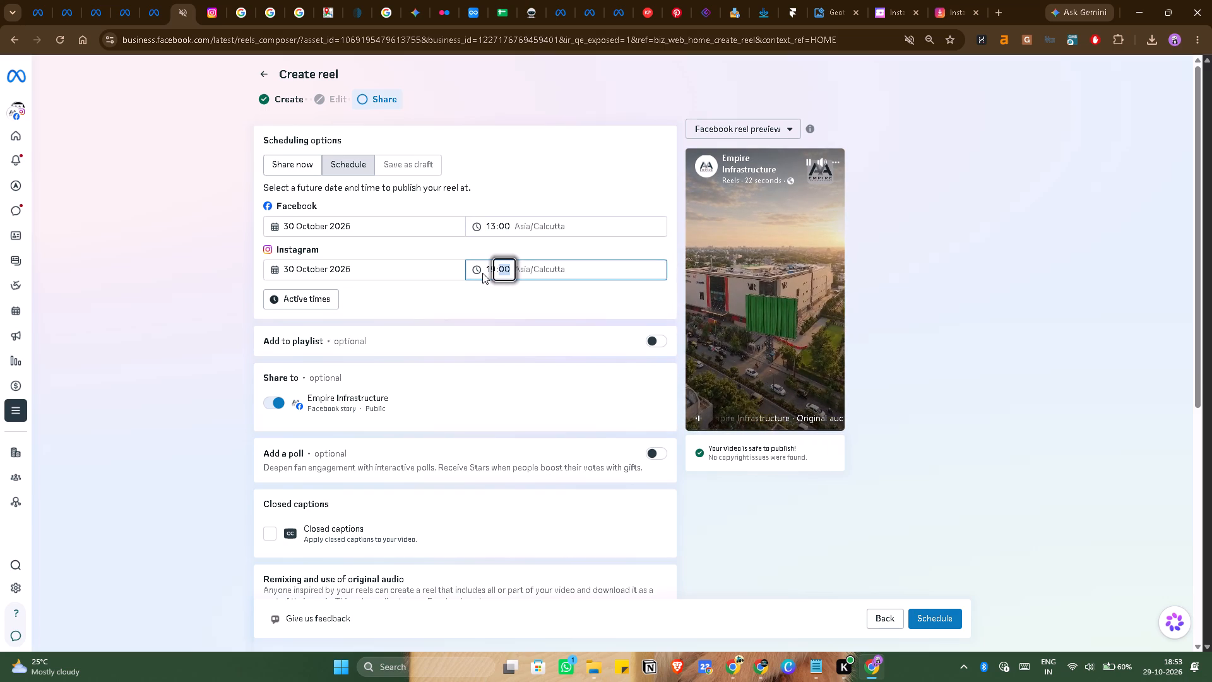
click(490, 271)
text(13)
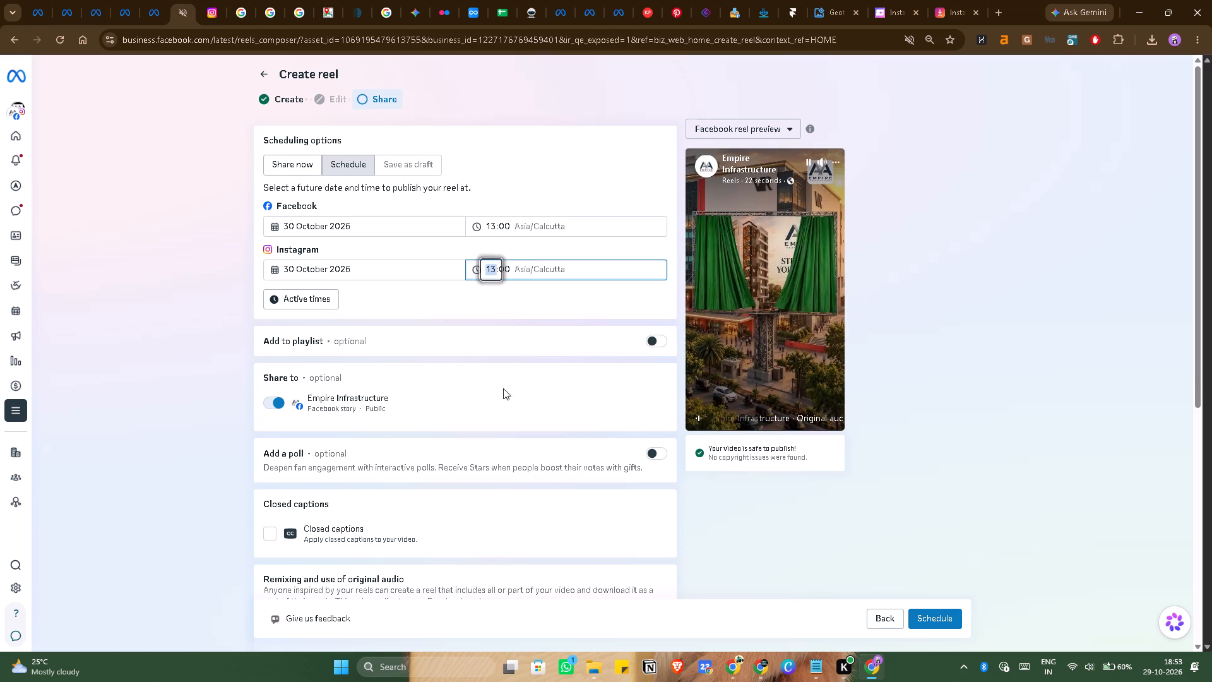
Schedule the reel and dismiss the confirmation.
scroll(506, 395, down, 7)
click(942, 612)
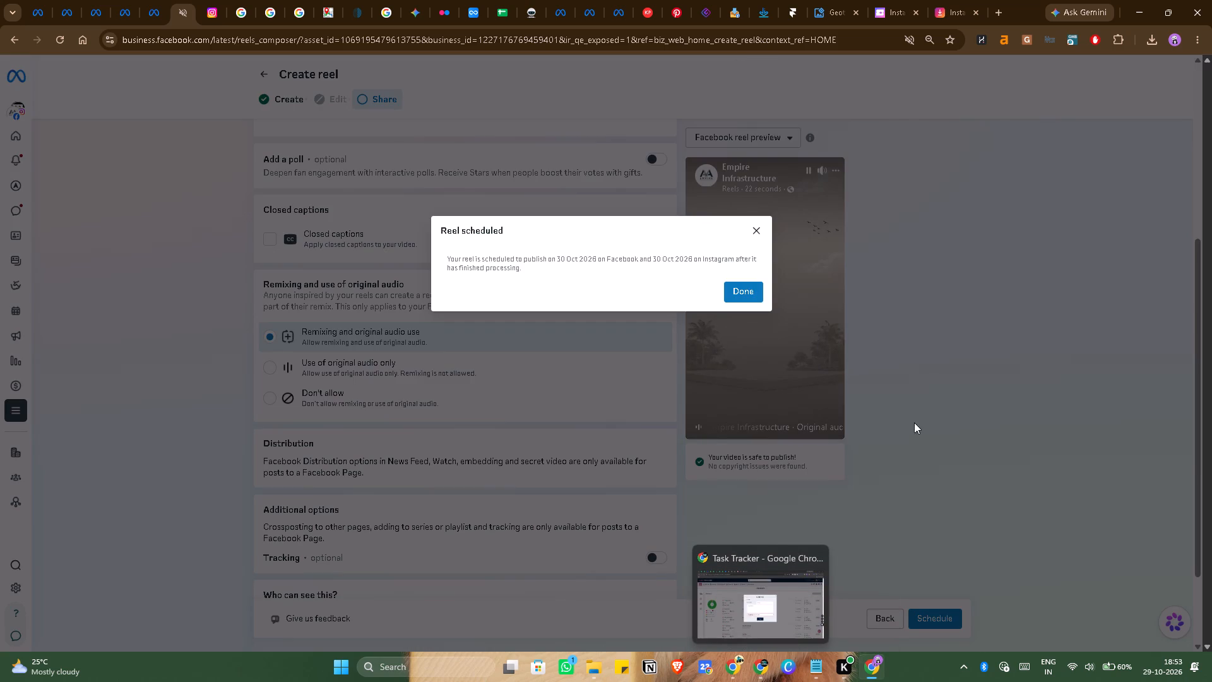
click(745, 290)
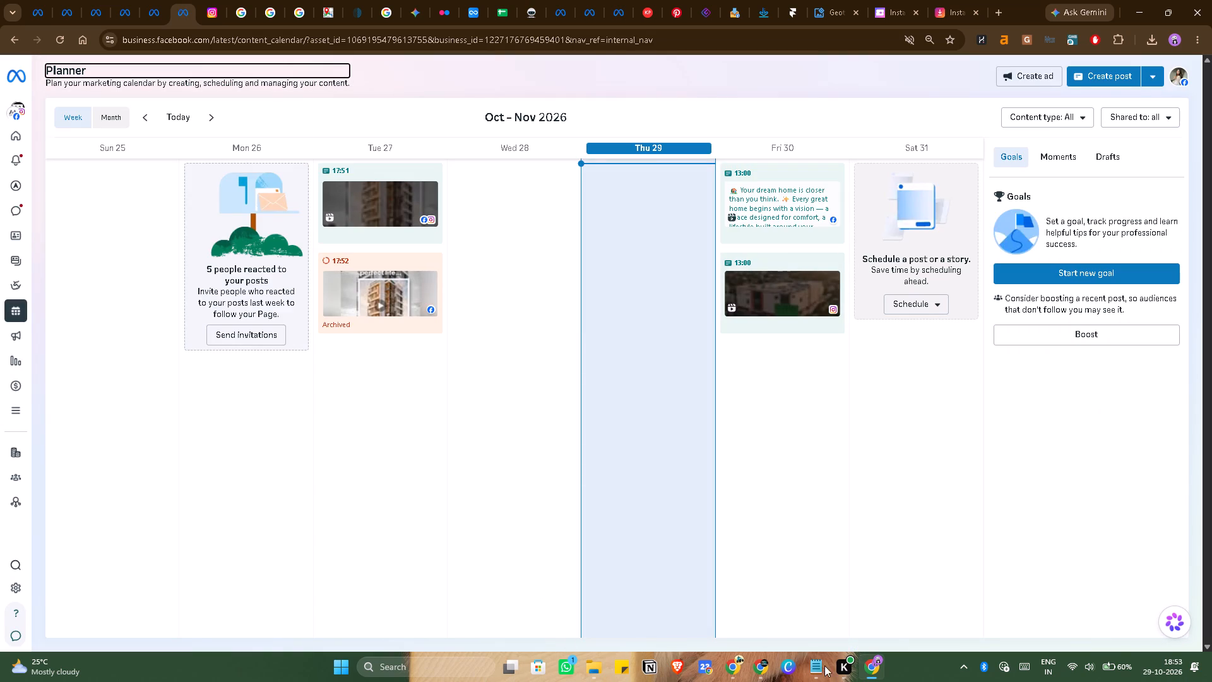
Switch to Task Tracker, attach Screenshot 2026-10-13 184348.png in the open Close Task form and go to its remarks.
click(756, 669)
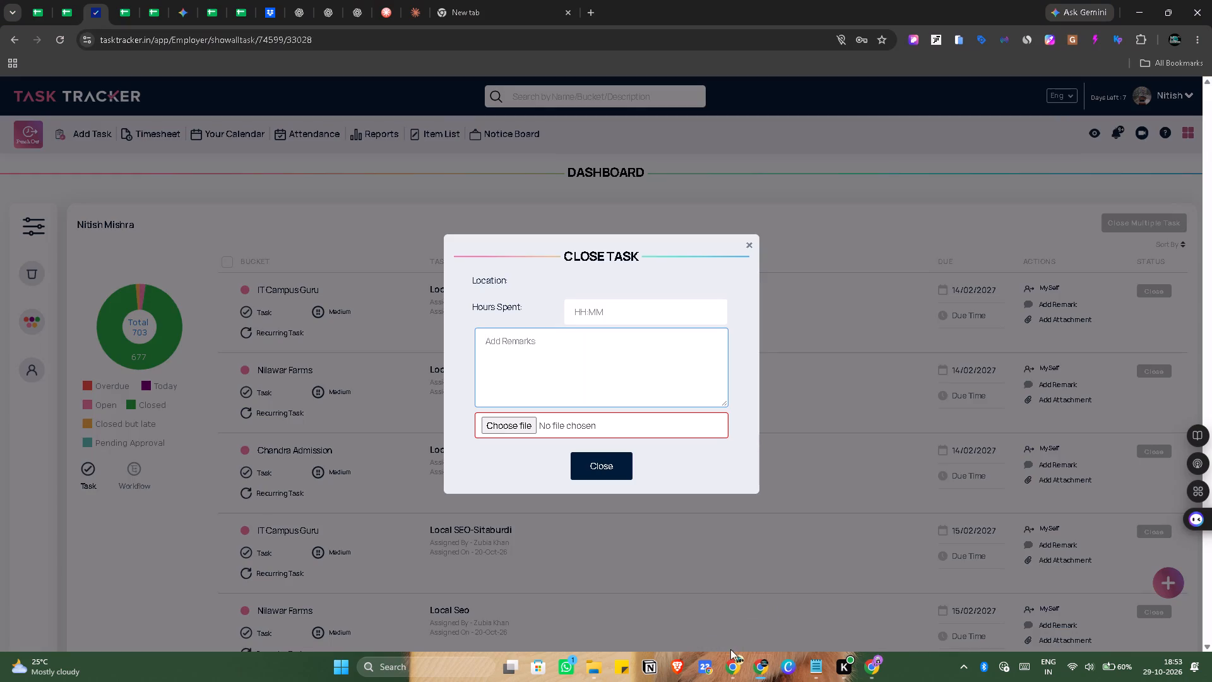
click(518, 418)
scroll(293, 310, down, 4)
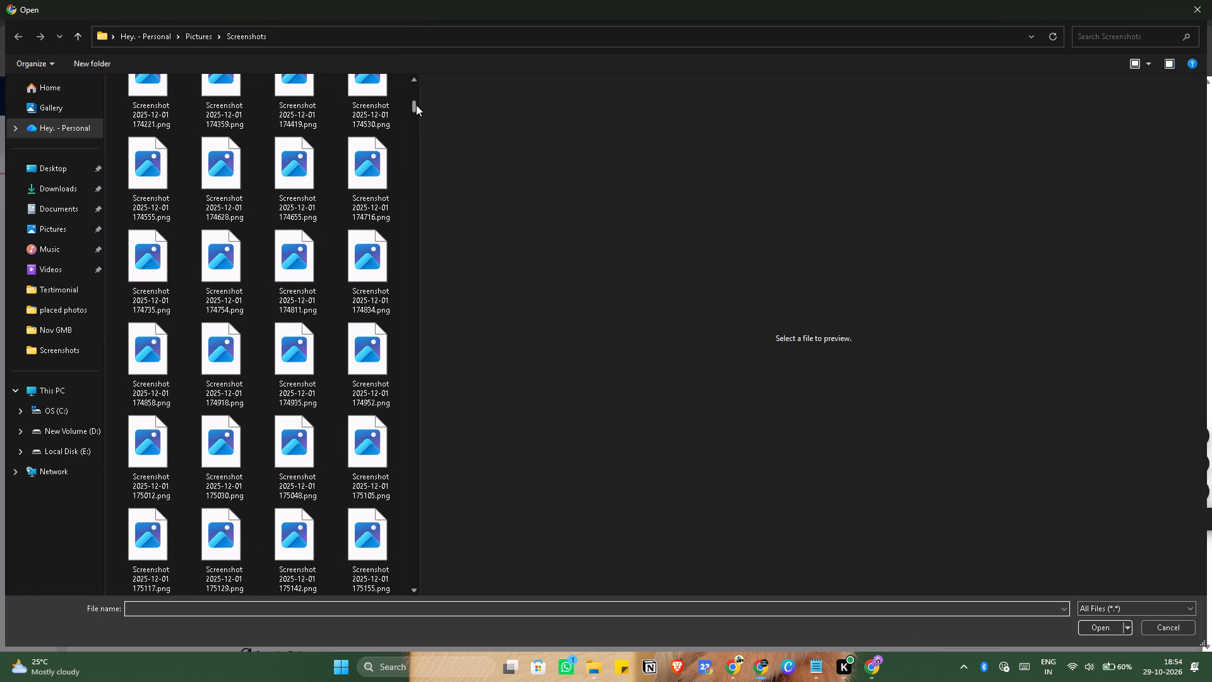
drag(416, 105, 391, 606)
click(263, 467)
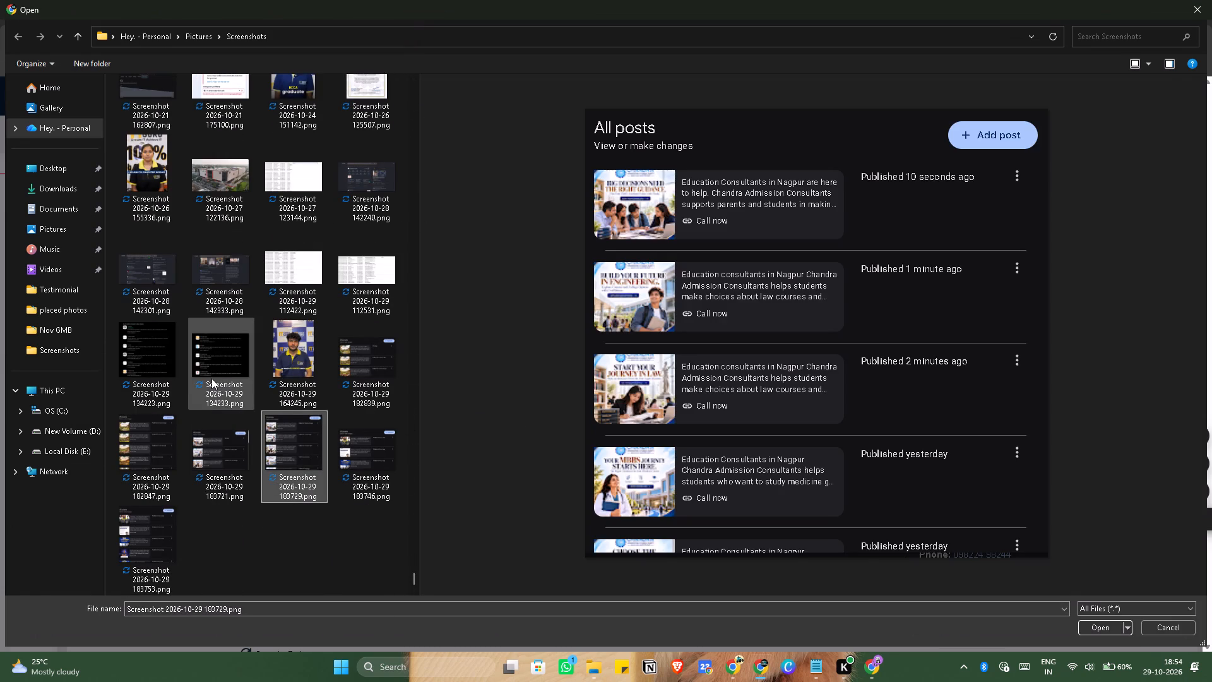
click(211, 378)
click(353, 195)
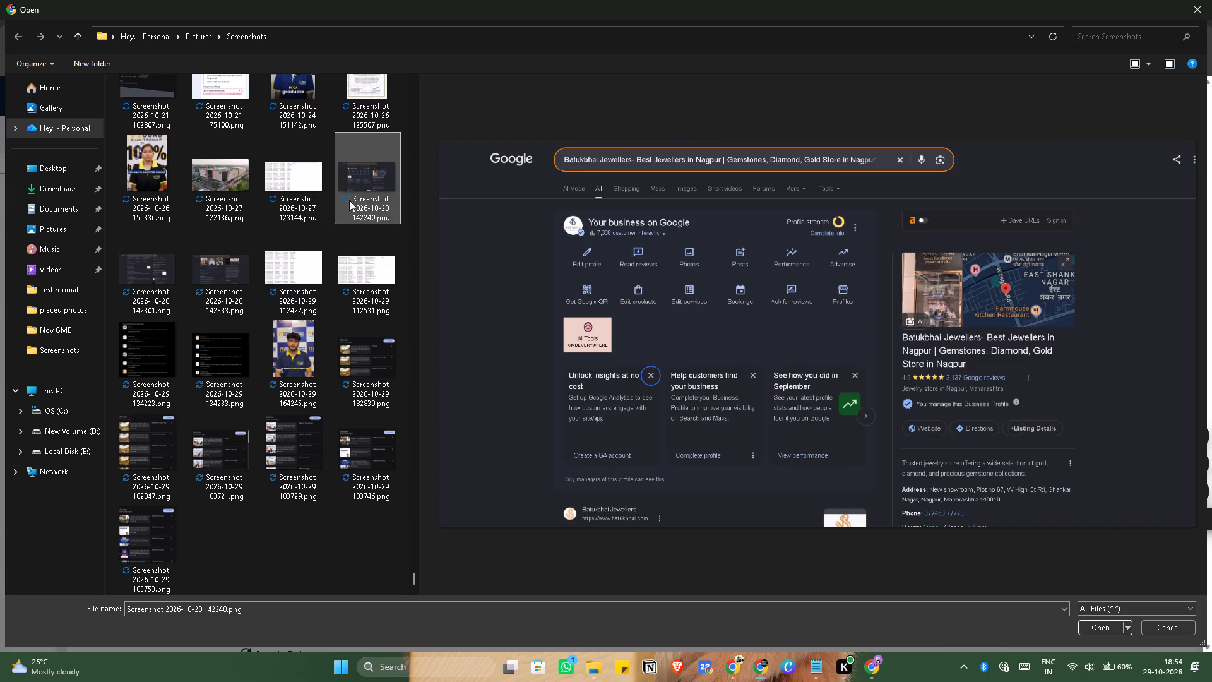
scroll(293, 257, up, 9)
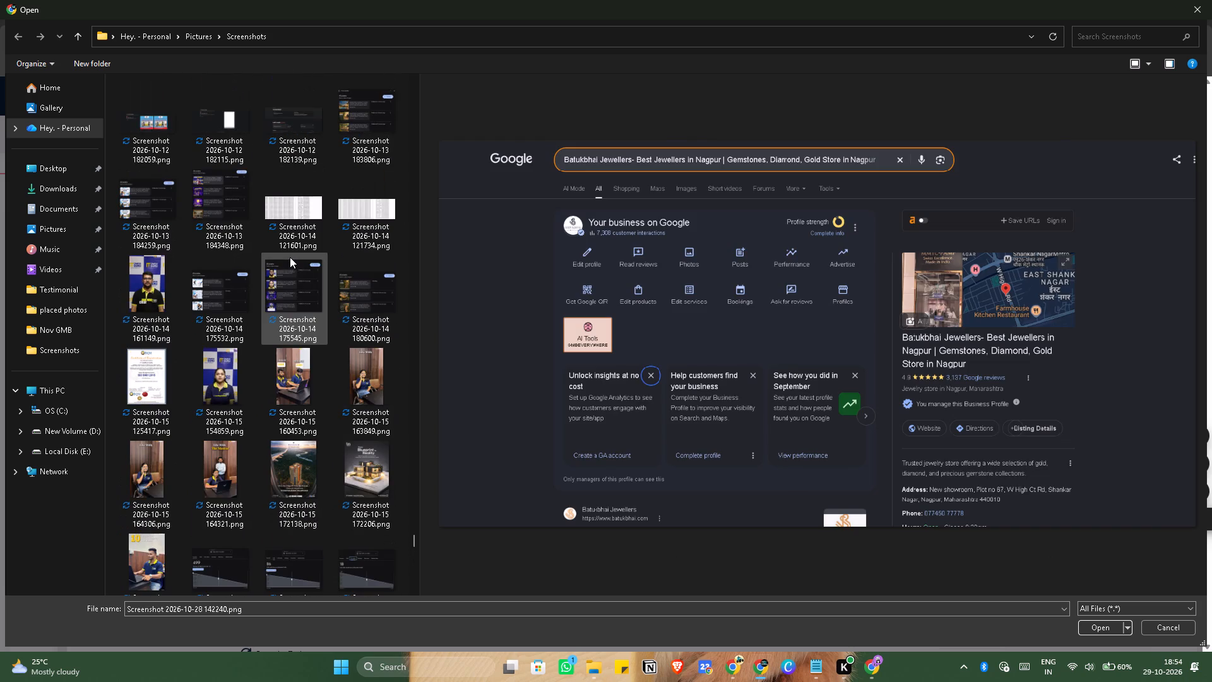
click(232, 179)
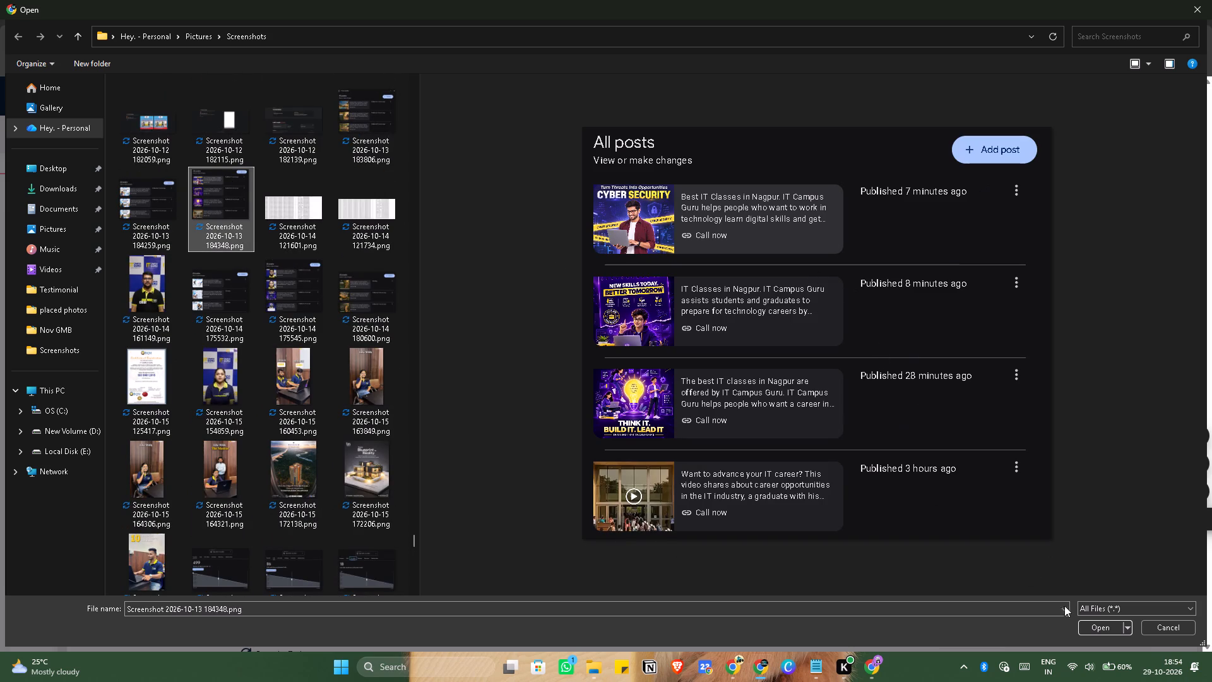
click(1095, 630)
click(578, 369)
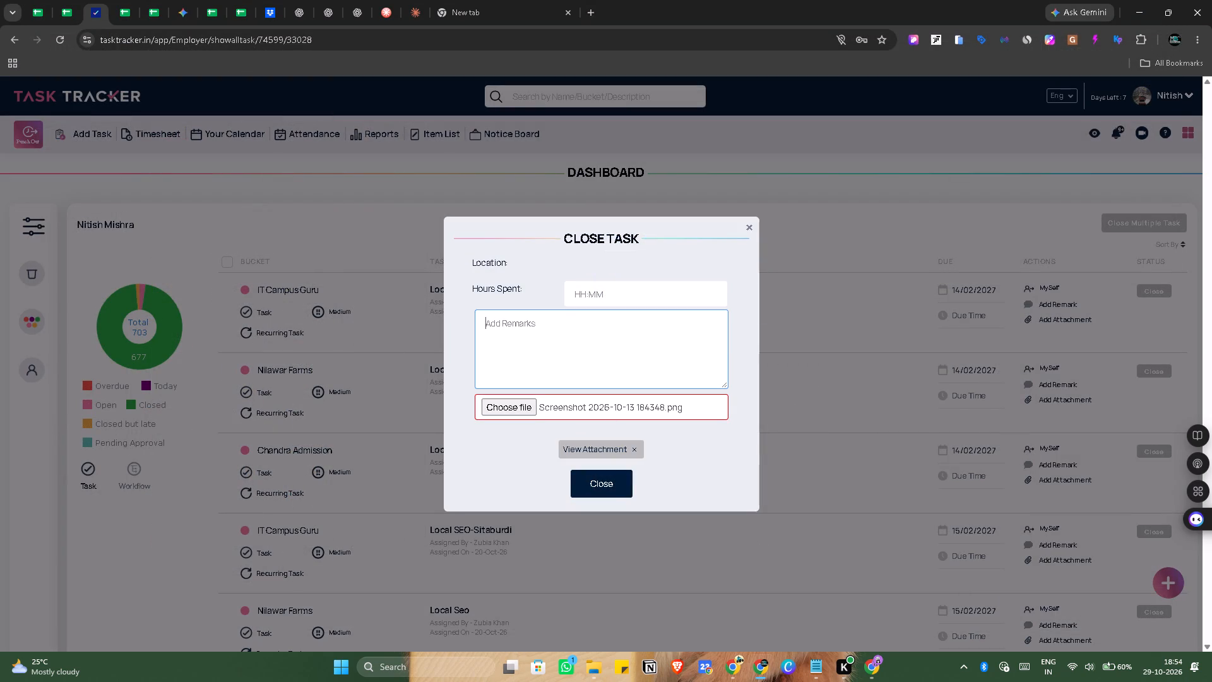
Enter the remark DONE and close the IT Campus Guru Local SEO-Sitaburdi task due 14/02/2027.
key(ctrl+v)
key(ctrl+z)
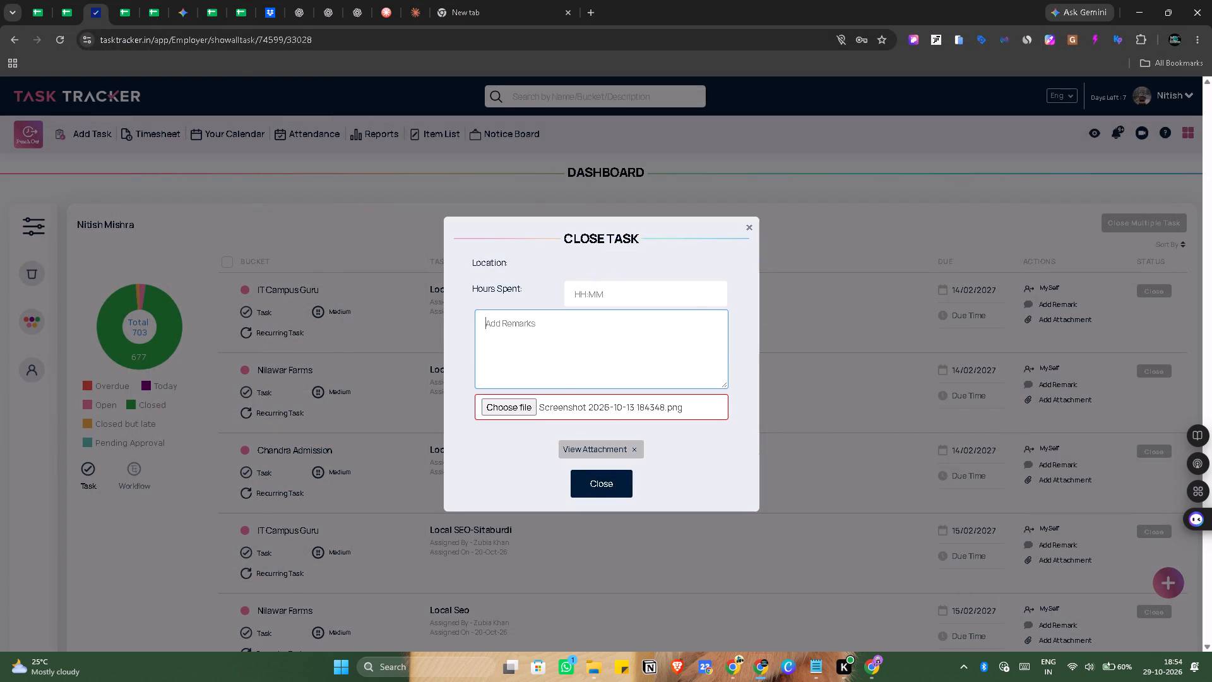
click(578, 369)
text(DONE)
key(ctrl+a)
key(ctrl+c)
click(600, 478)
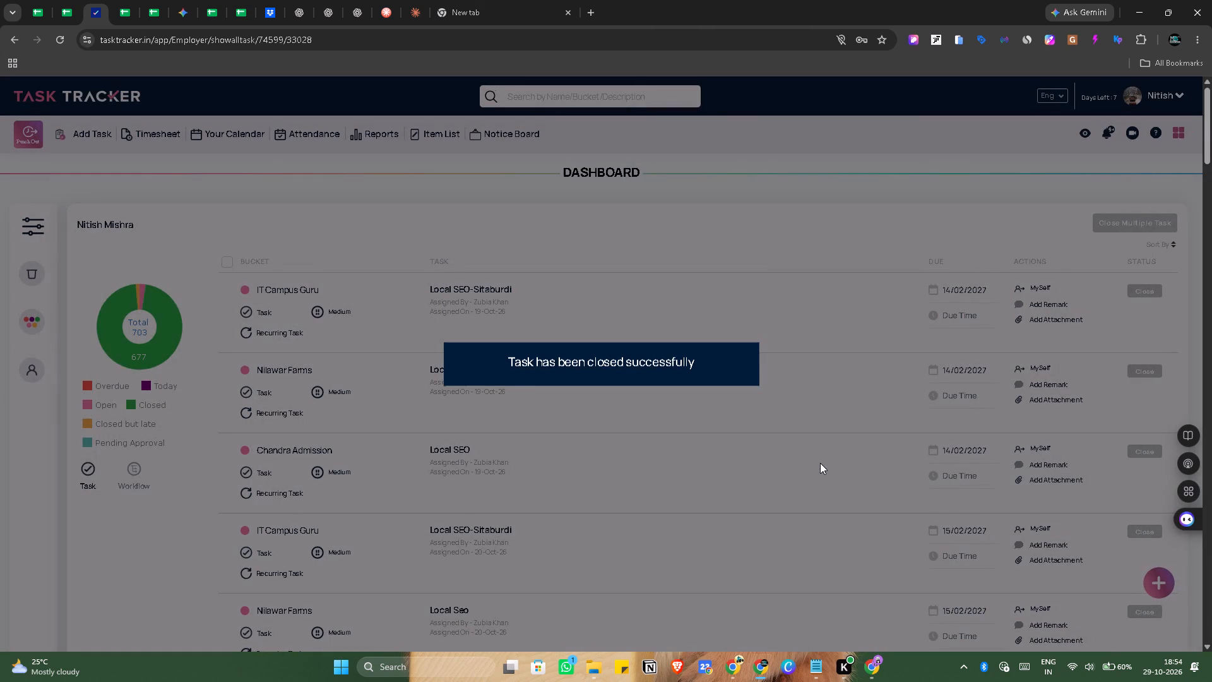
Examine the remaining open tasks and their due dates in the task list, and reload the page.
scroll(820, 463, up, 4)
scroll(820, 463, down, 7)
scroll(820, 463, up, 6)
scroll(820, 463, down, 4)
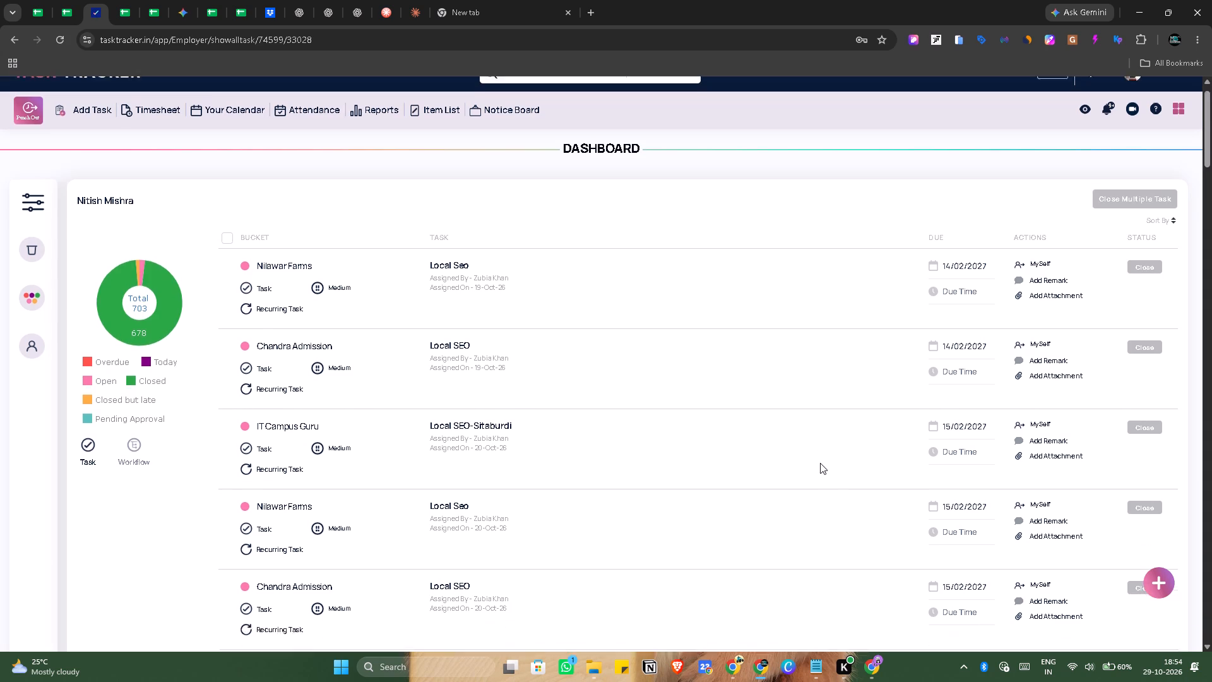
scroll(820, 463, down, 2)
scroll(700, 465, down, 15)
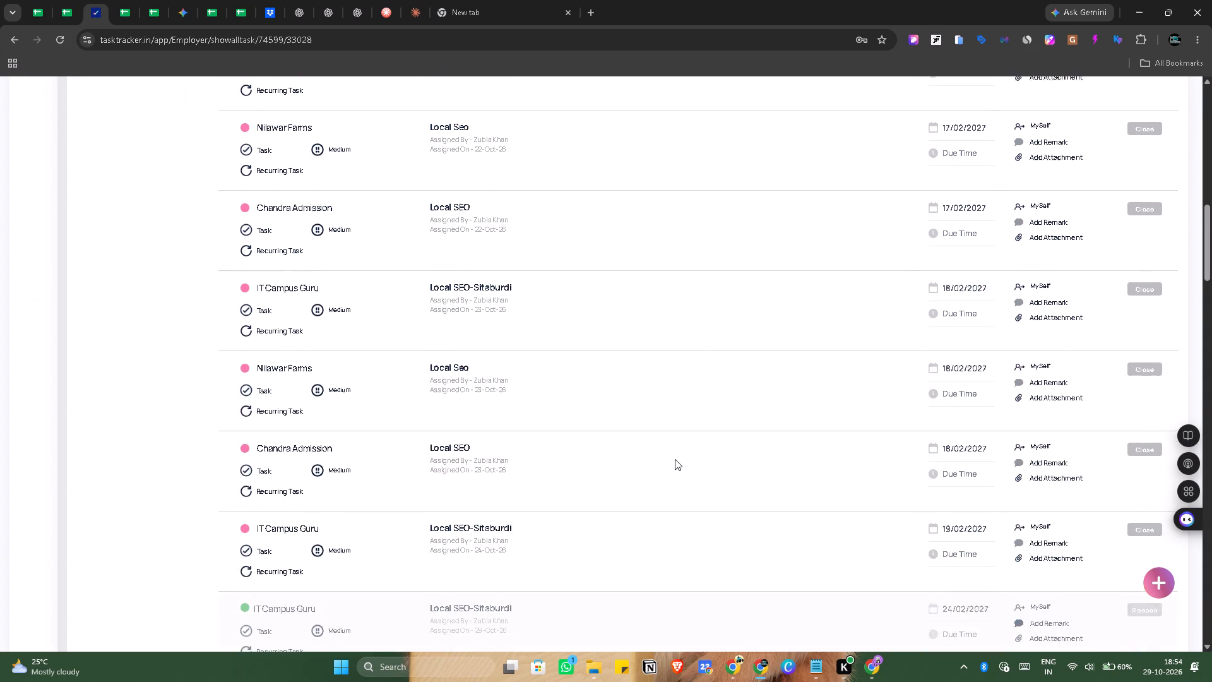
scroll(675, 459, down, 11)
scroll(675, 459, up, 16)
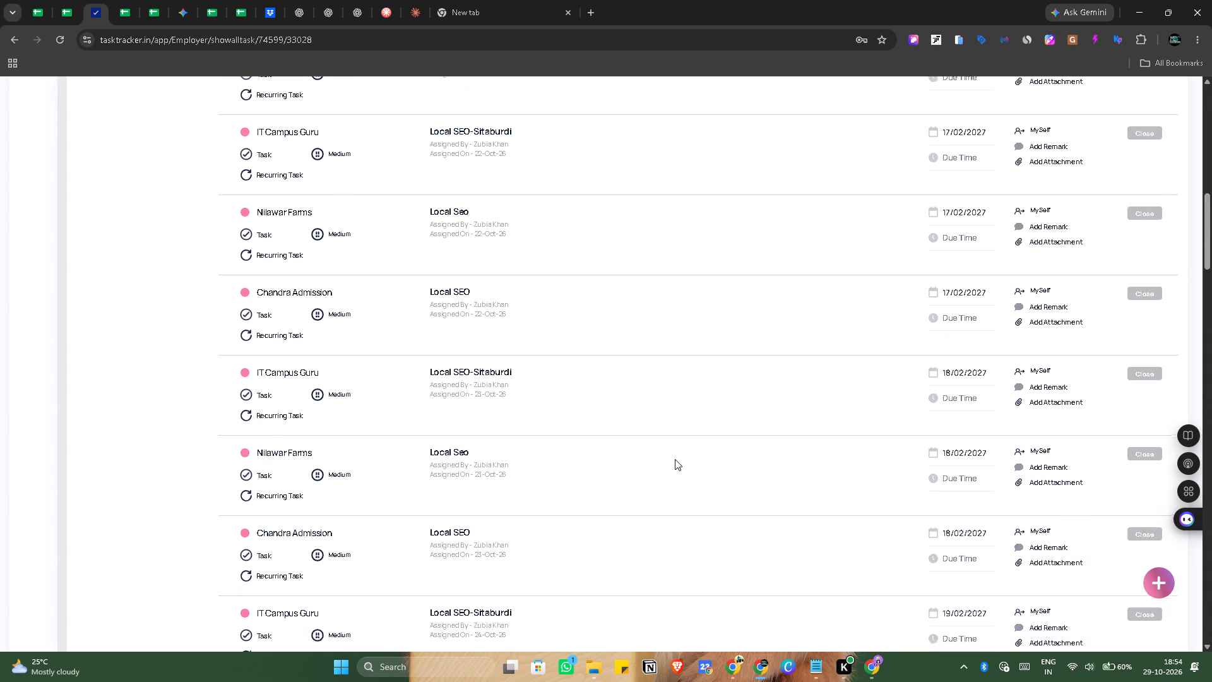
scroll(675, 459, up, 18)
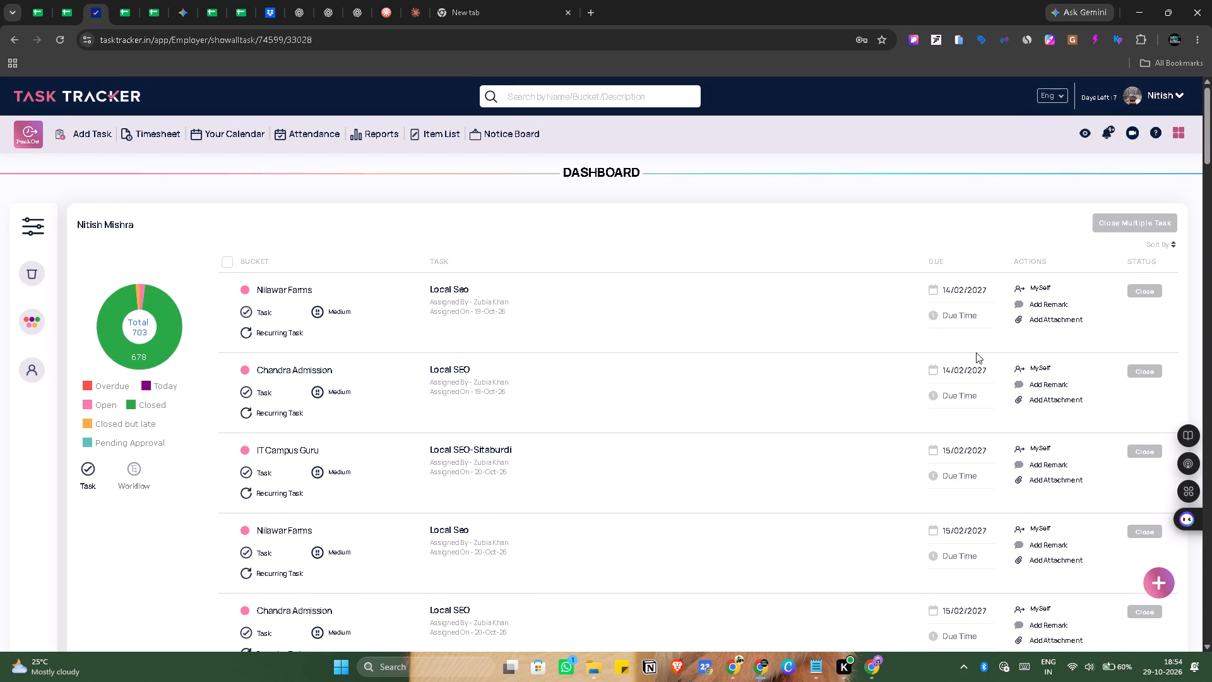
click(59, 42)
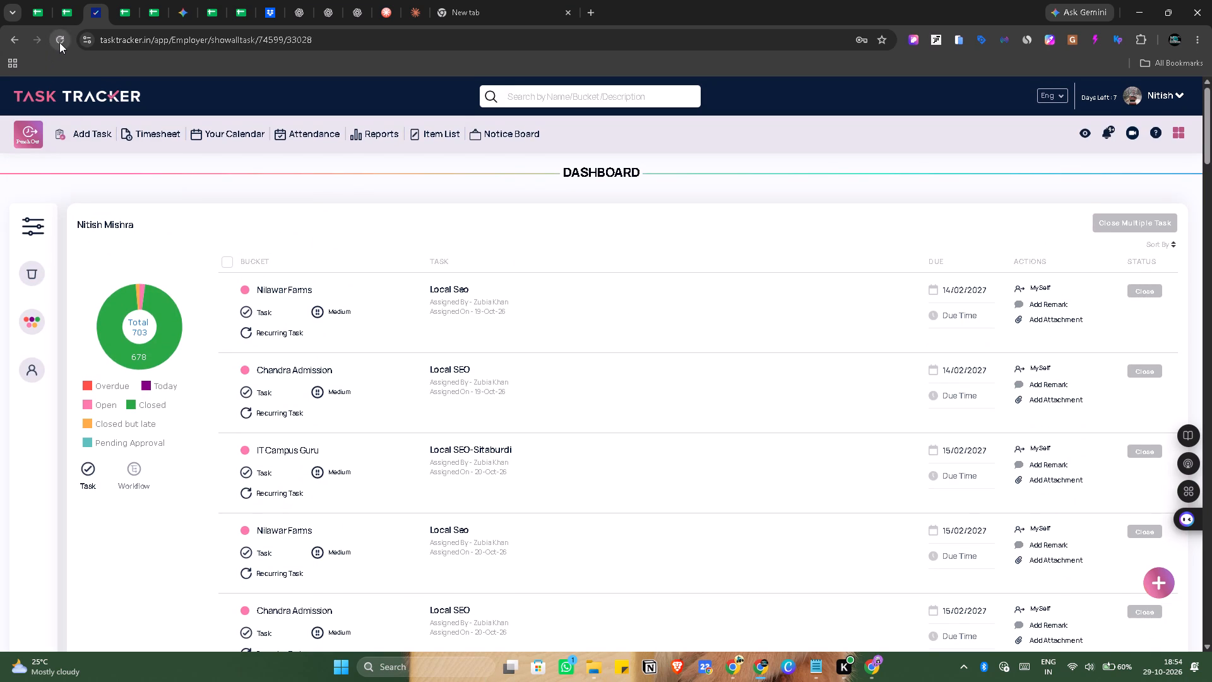
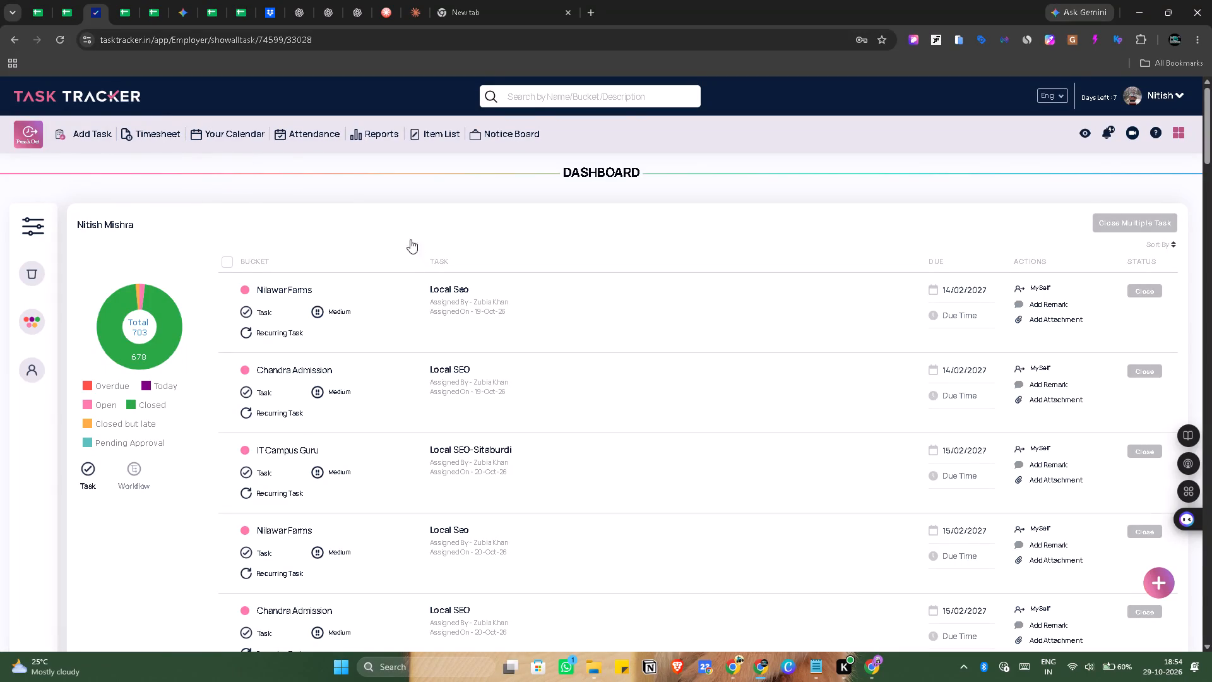
Close the Nilawar Farms Local Seo task due 14/02/2027 with Screenshot 2026-10-29 182839.png attached and the remark DONE.
click(53, 88)
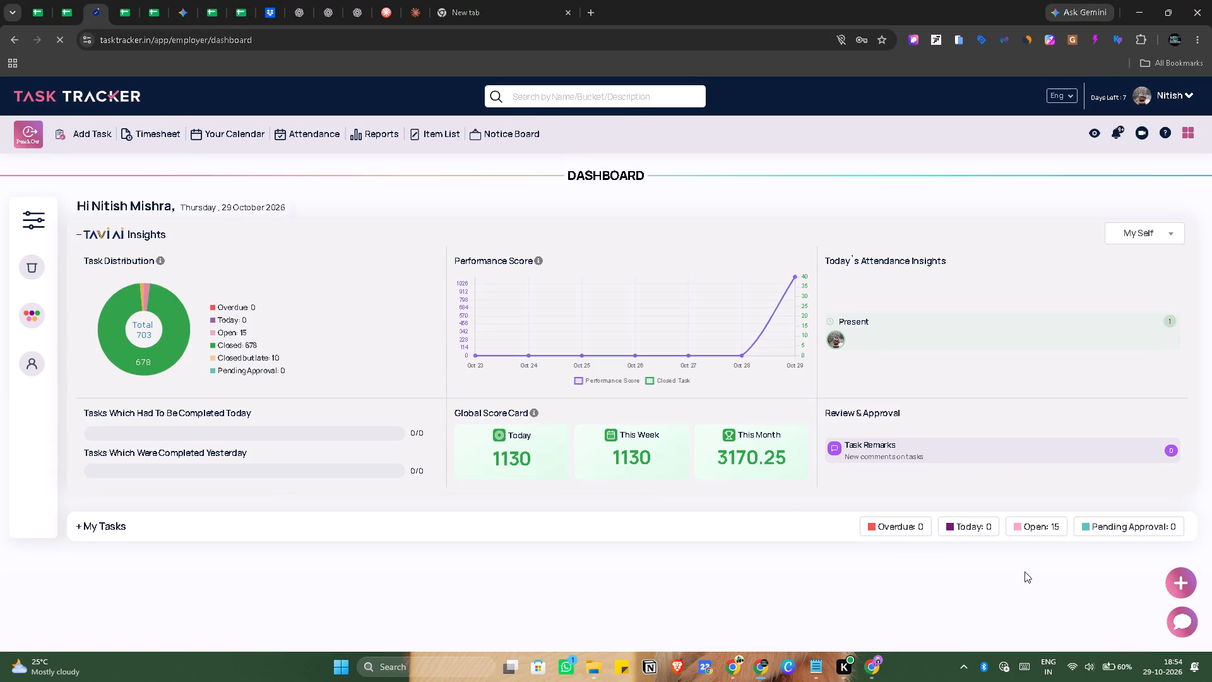
click(1029, 529)
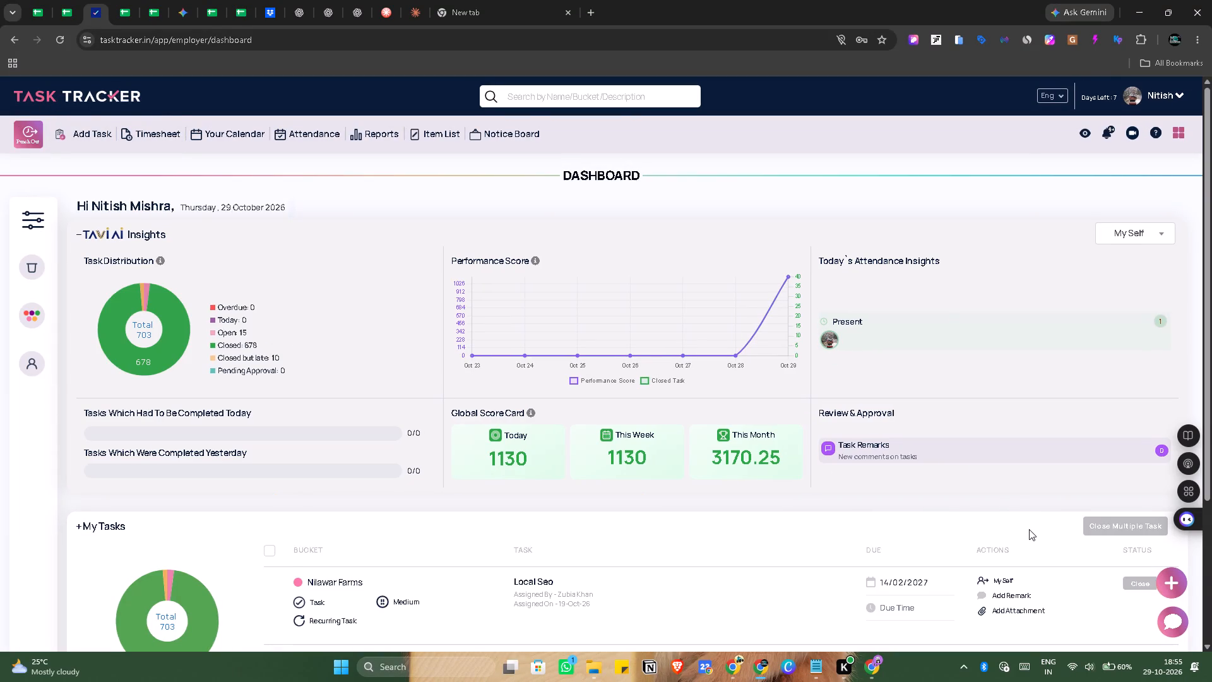
scroll(1005, 525, down, 3)
click(1150, 455)
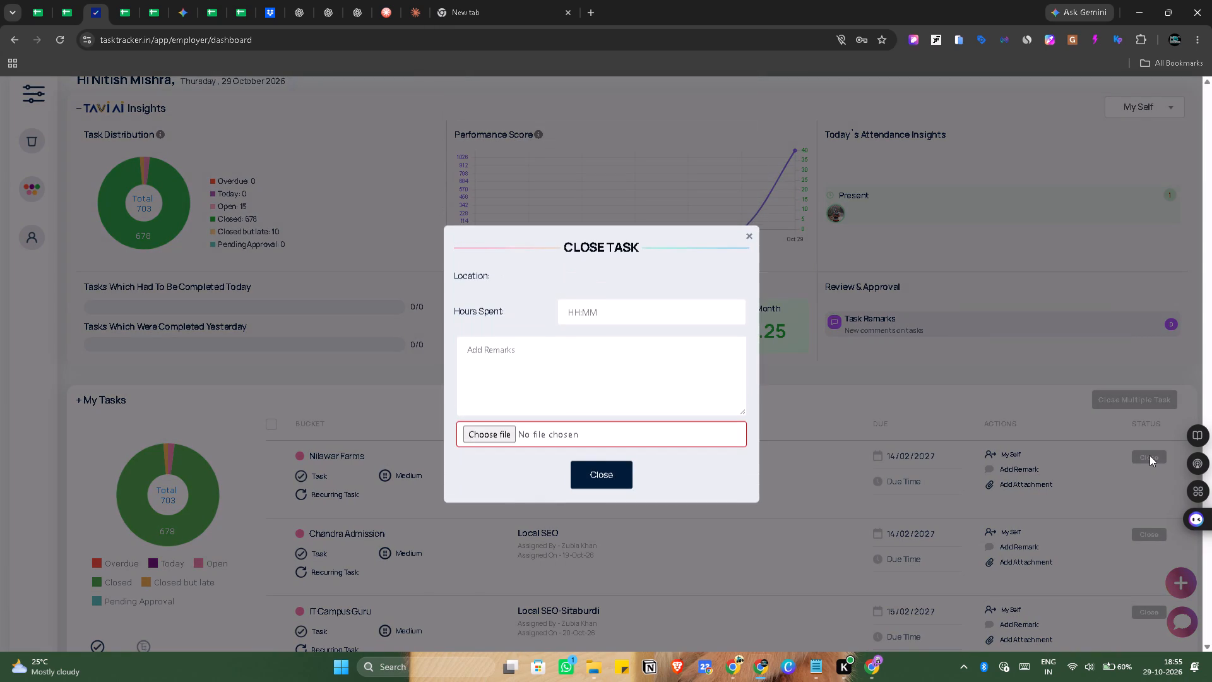
click(490, 434)
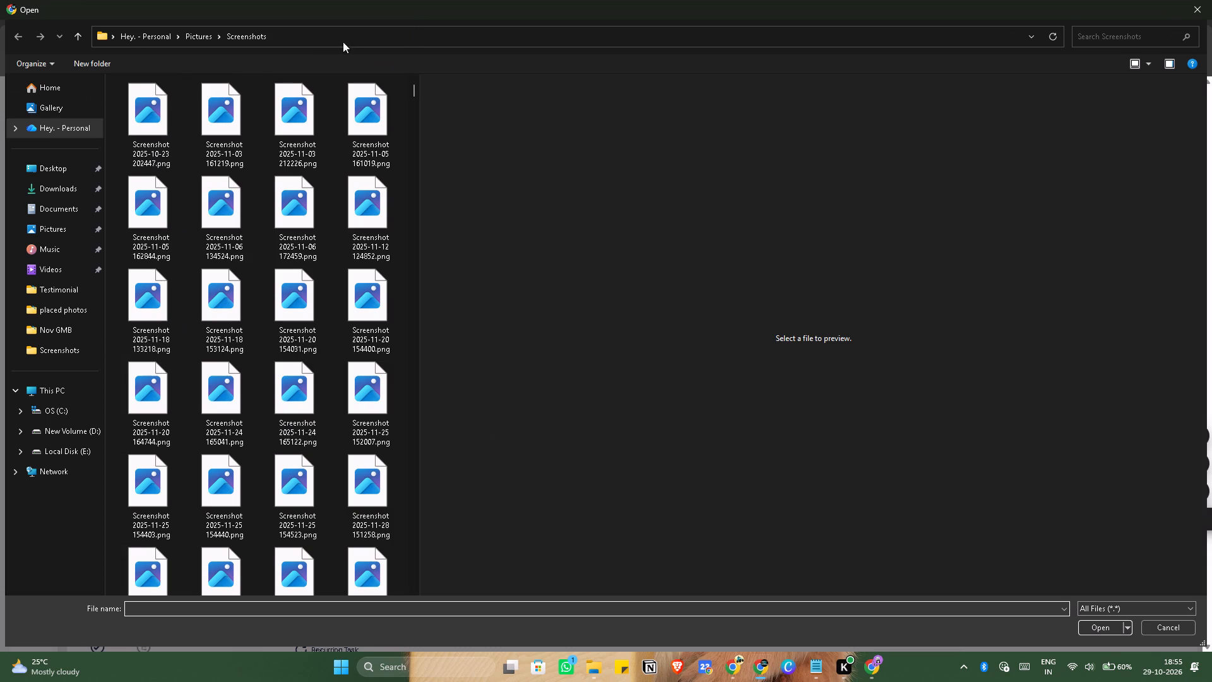
drag(414, 90, 434, 244)
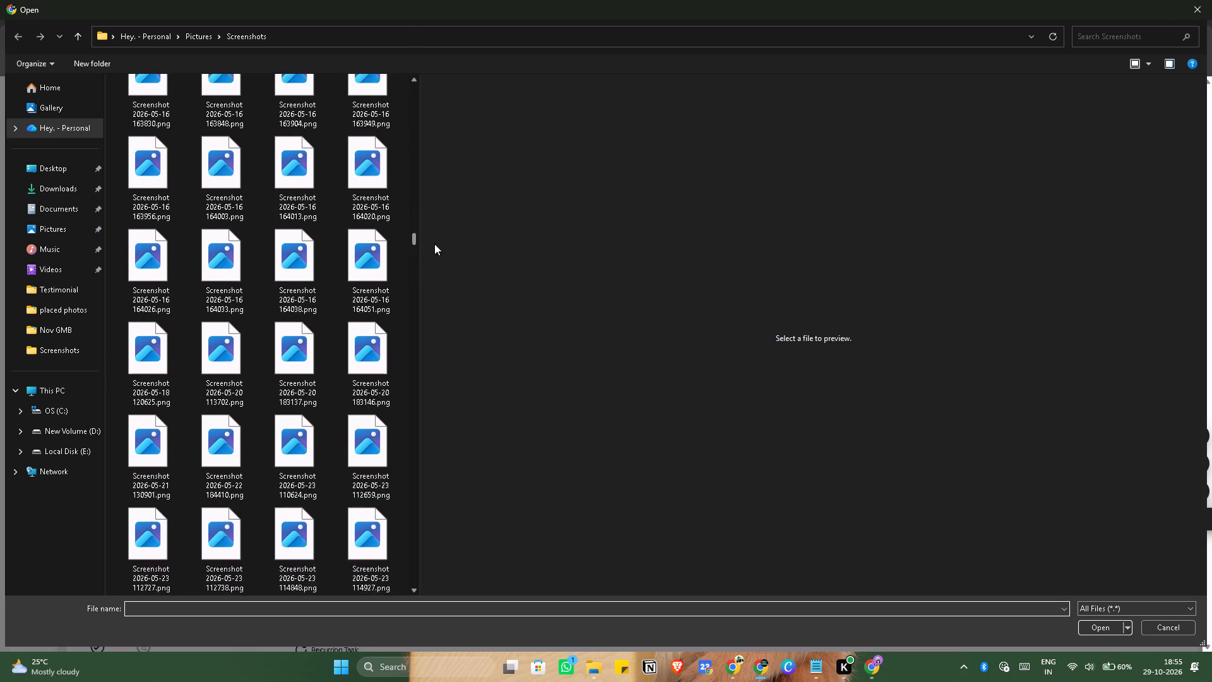
drag(434, 244, 434, 582)
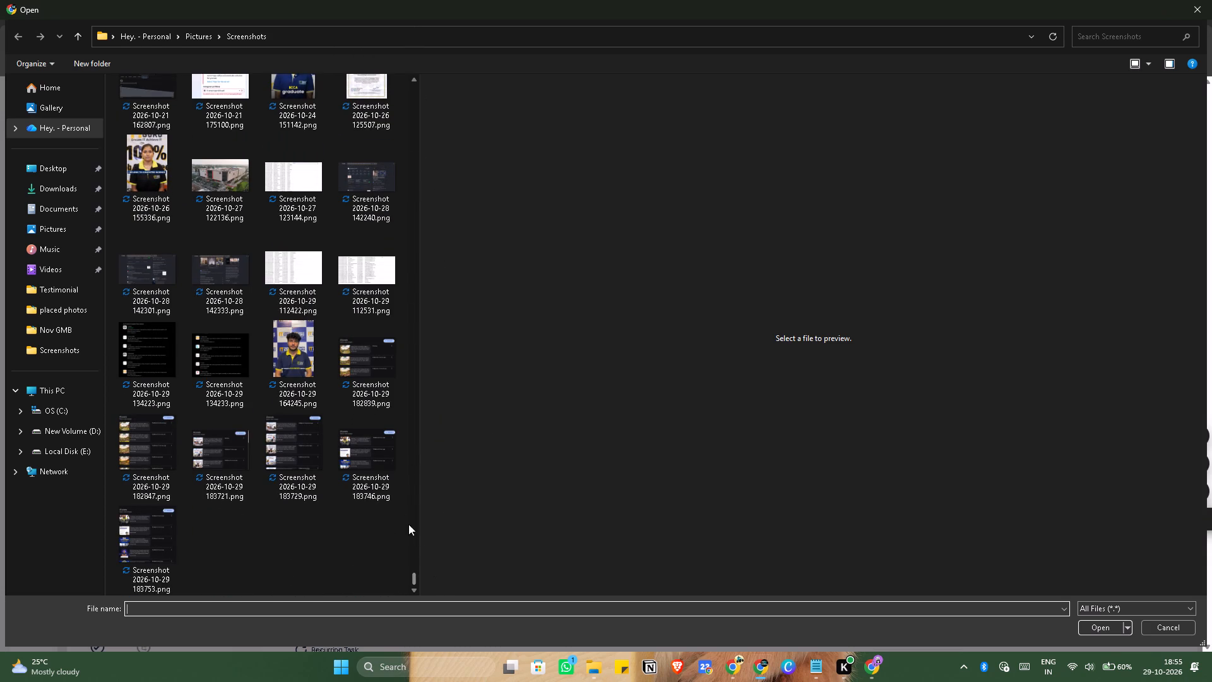
click(370, 365)
click(1102, 628)
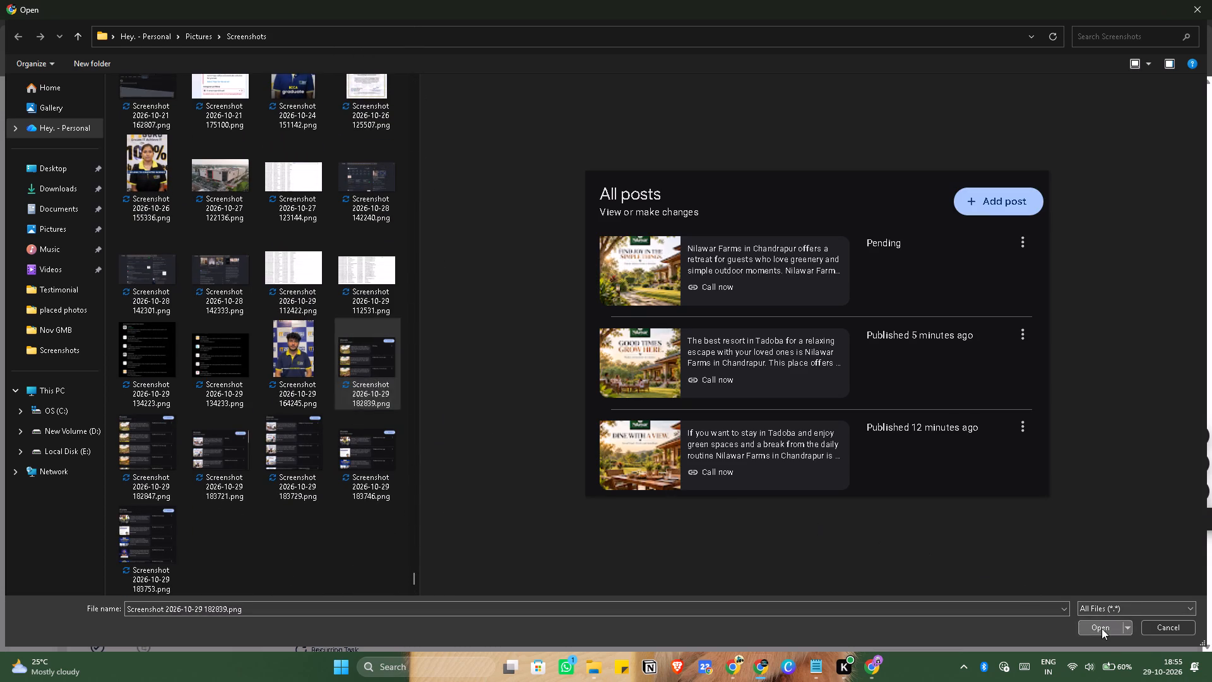
click(614, 379)
key(ctrl+v)
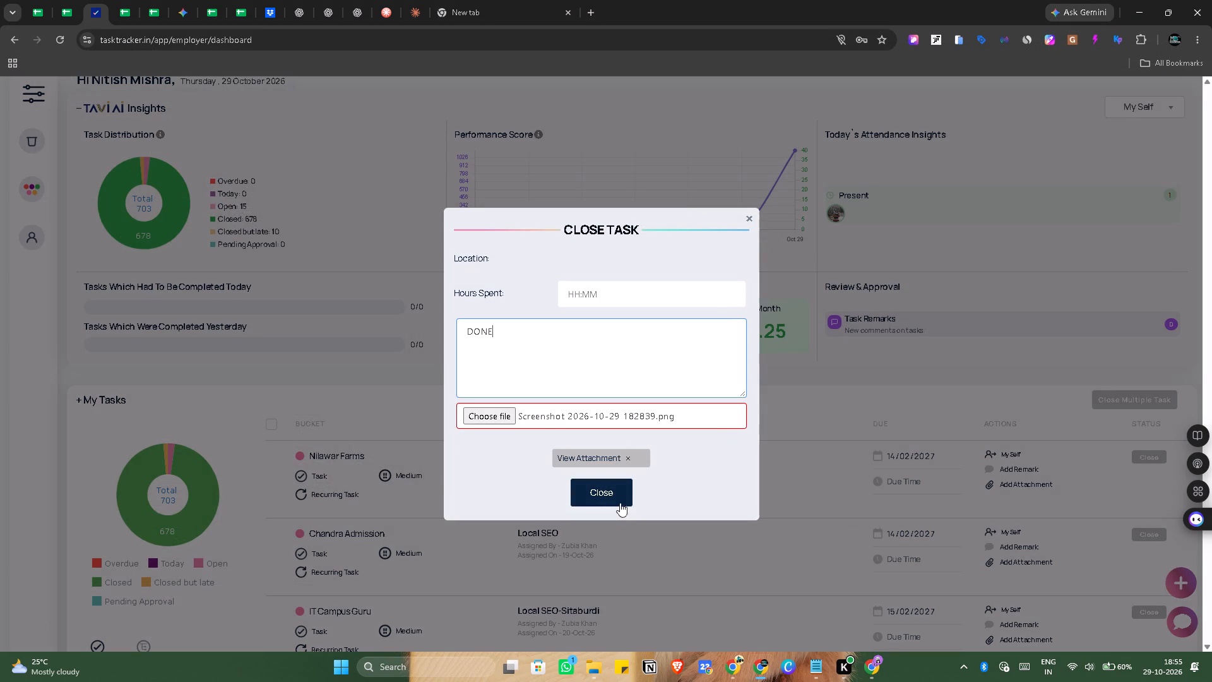
click(605, 493)
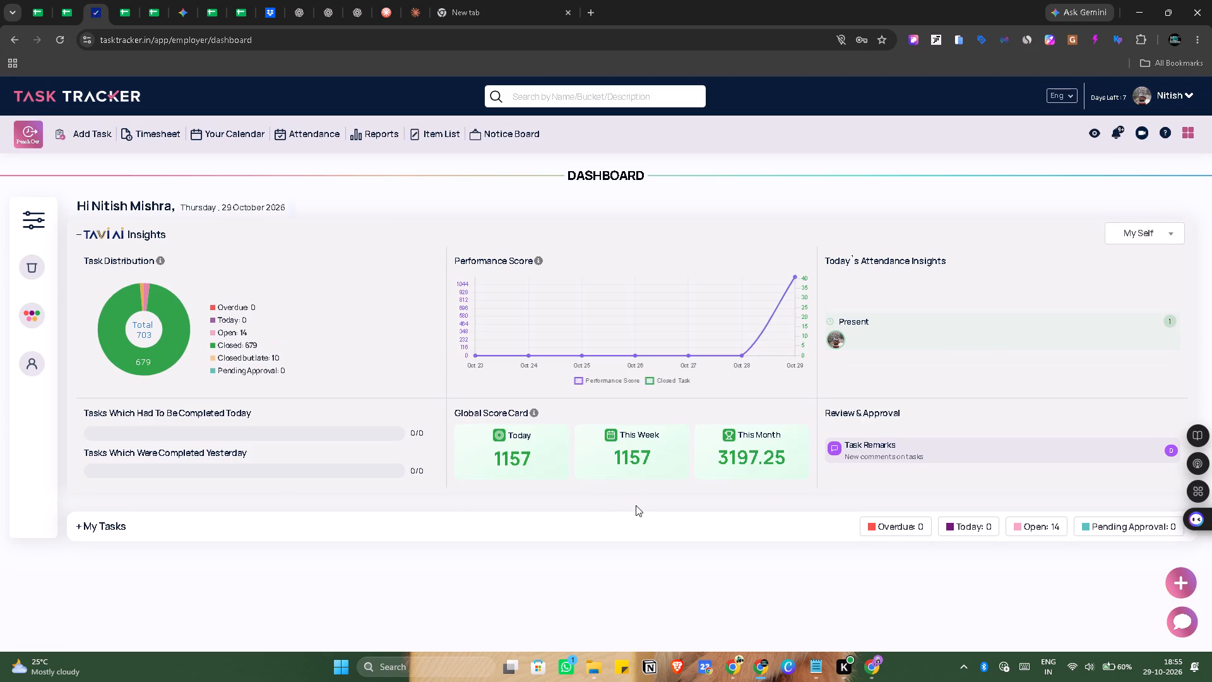
Close the Chandra Admission Local SEO task due 14/02/2027 with the remark DONE and Screenshot 2026-10-29 183721.png attached.
click(1037, 524)
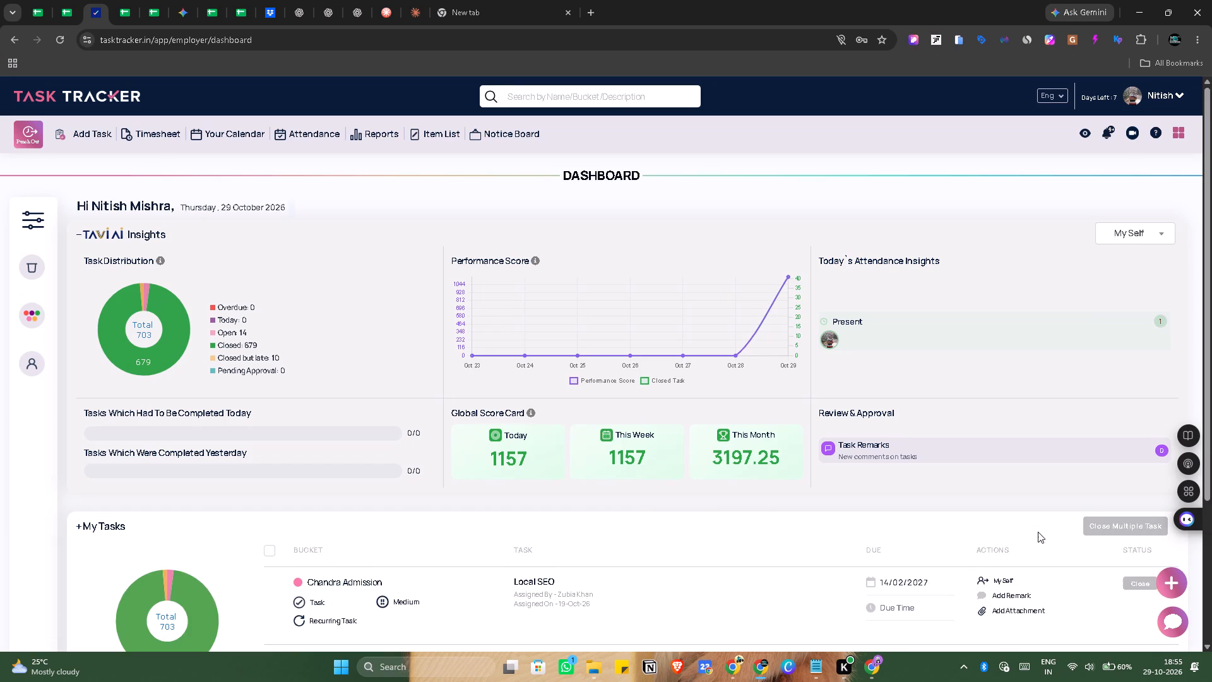
scroll(1037, 532, down, 4)
click(1127, 413)
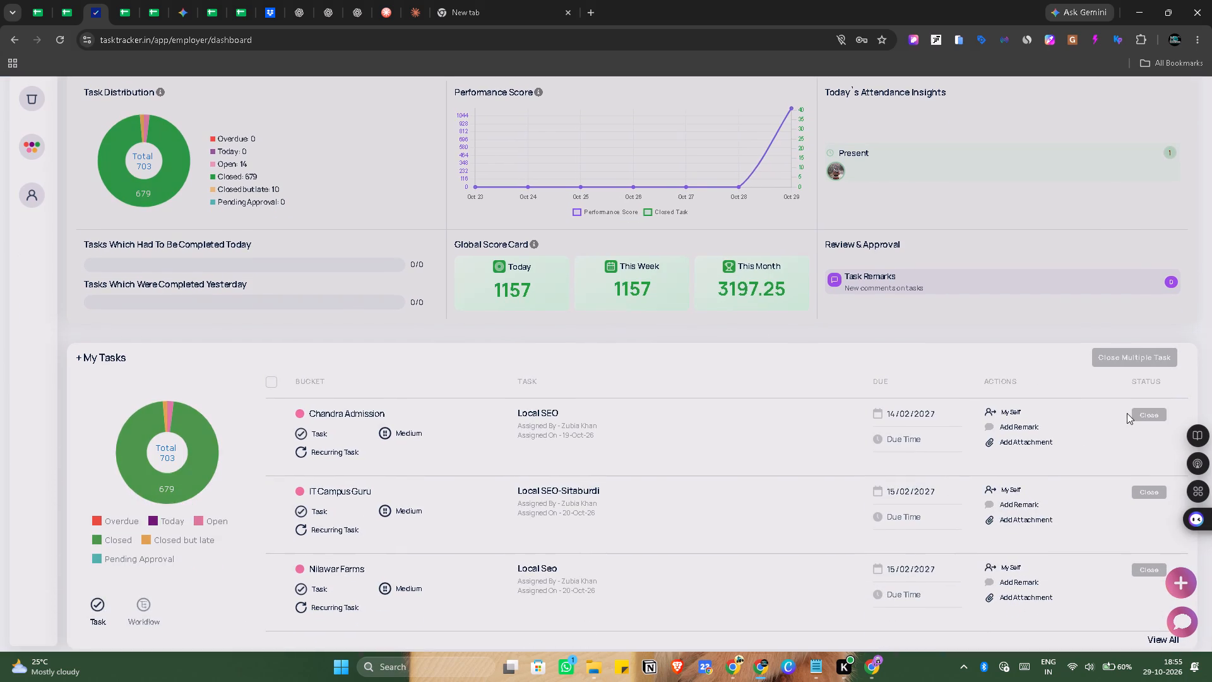
click(513, 356)
key(ctrl+v)
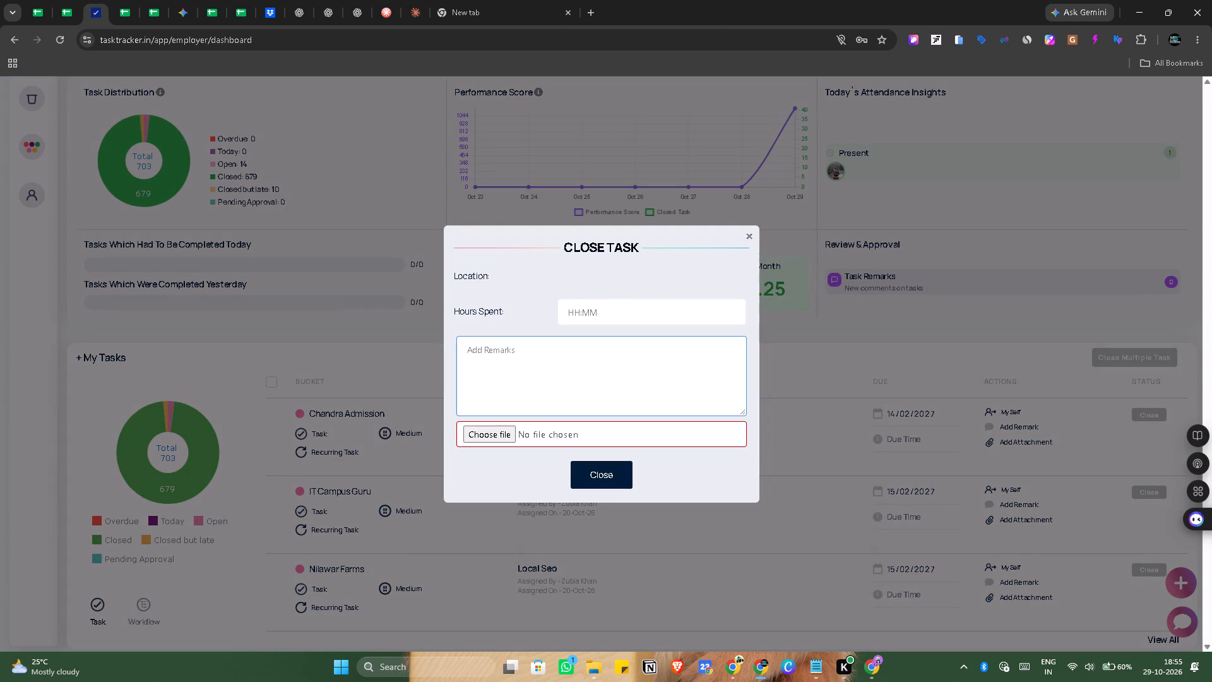
click(493, 433)
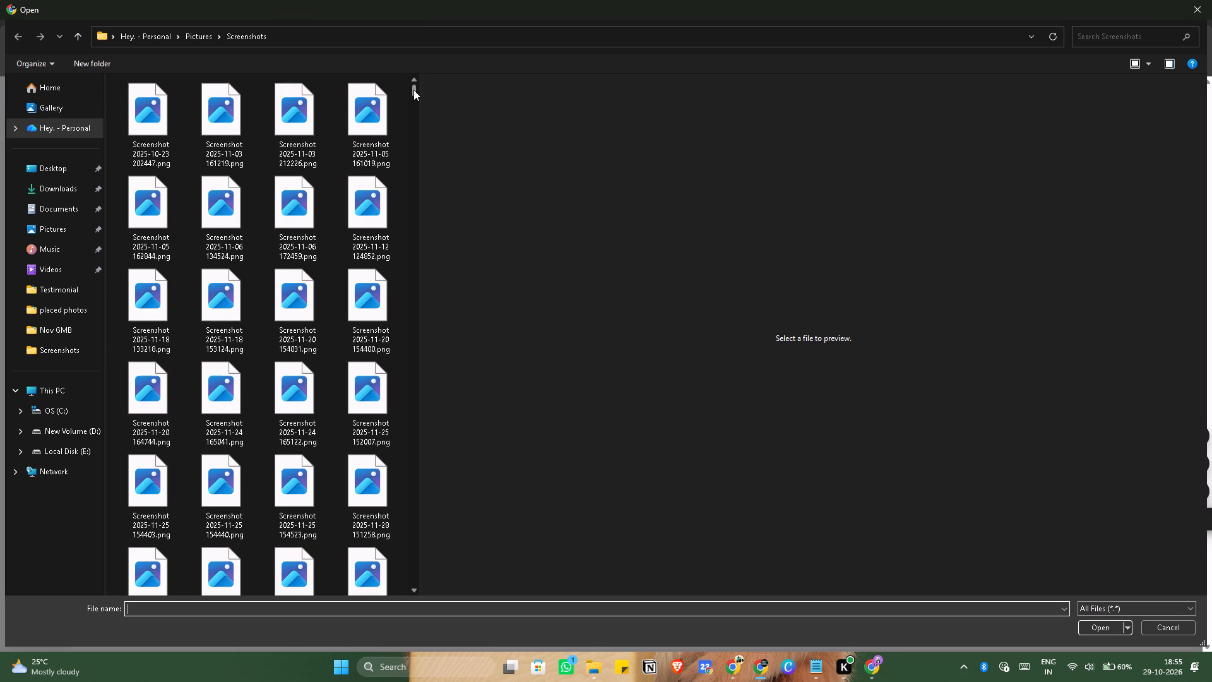
drag(413, 90, 412, 592)
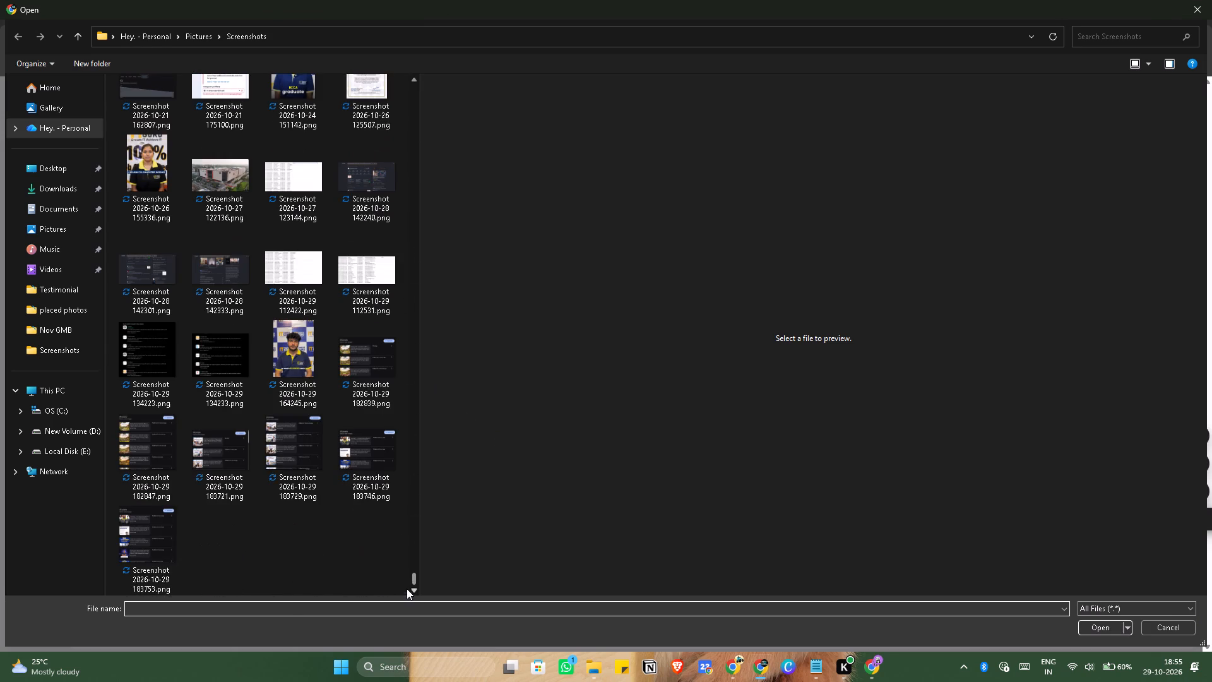
click(246, 465)
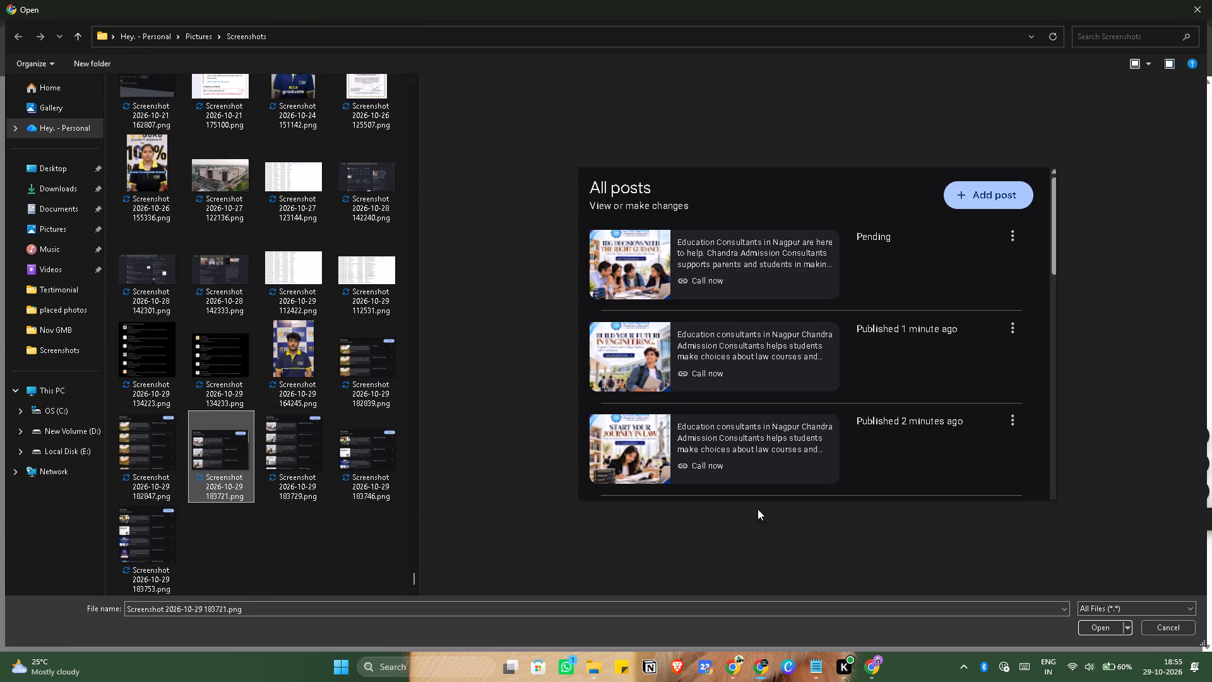
click(1097, 623)
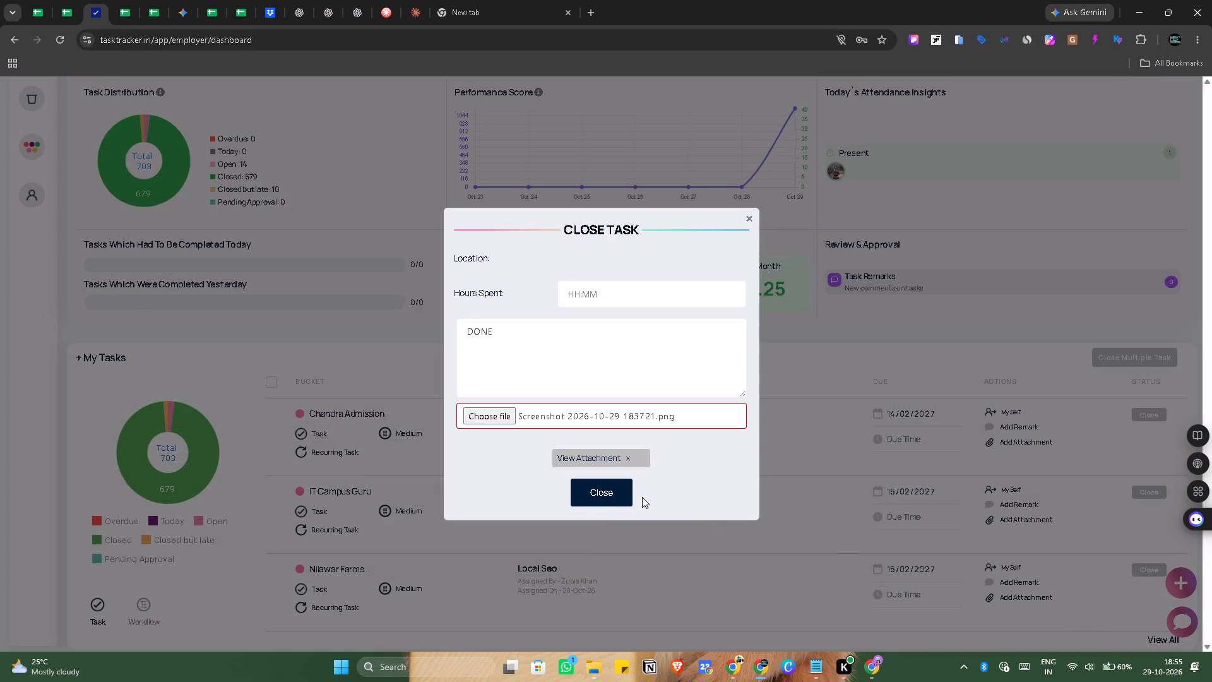
click(599, 497)
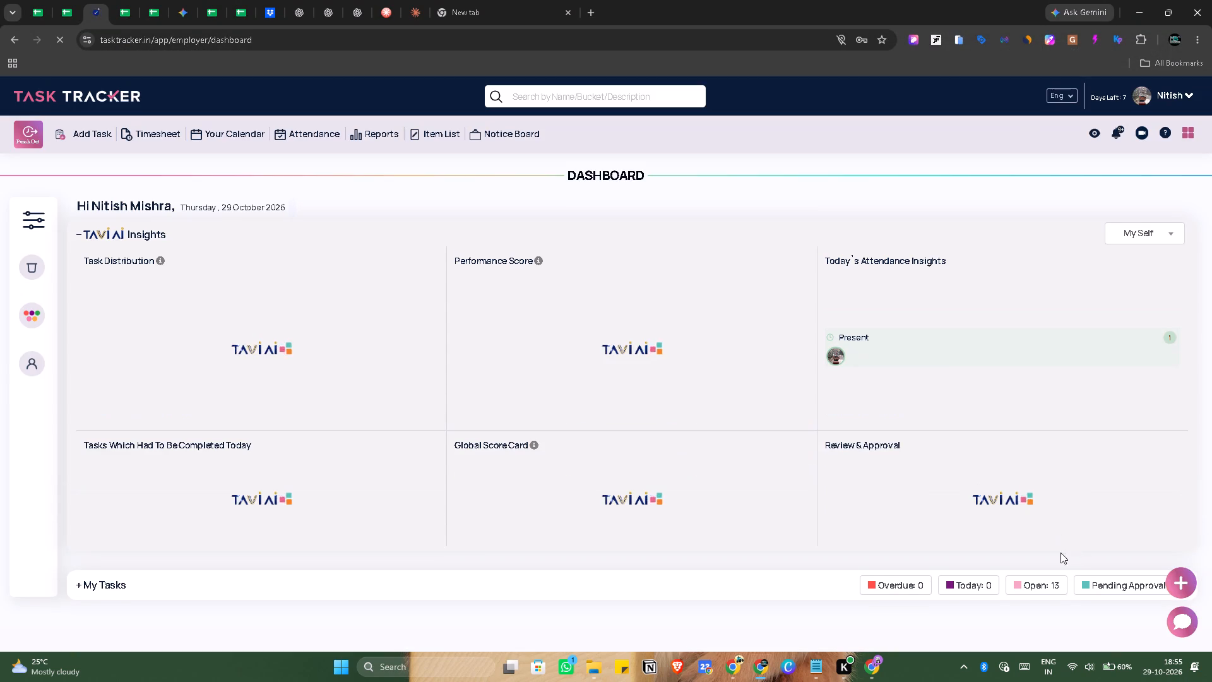
Close the IT Campus Guru Local SEO-Sitaburdi task due 15/02/2027 with Screenshot 2026-10-29 183721.png attached and the remark DONE.
scroll(1060, 551, down, 1)
click(1049, 525)
scroll(900, 508, down, 3)
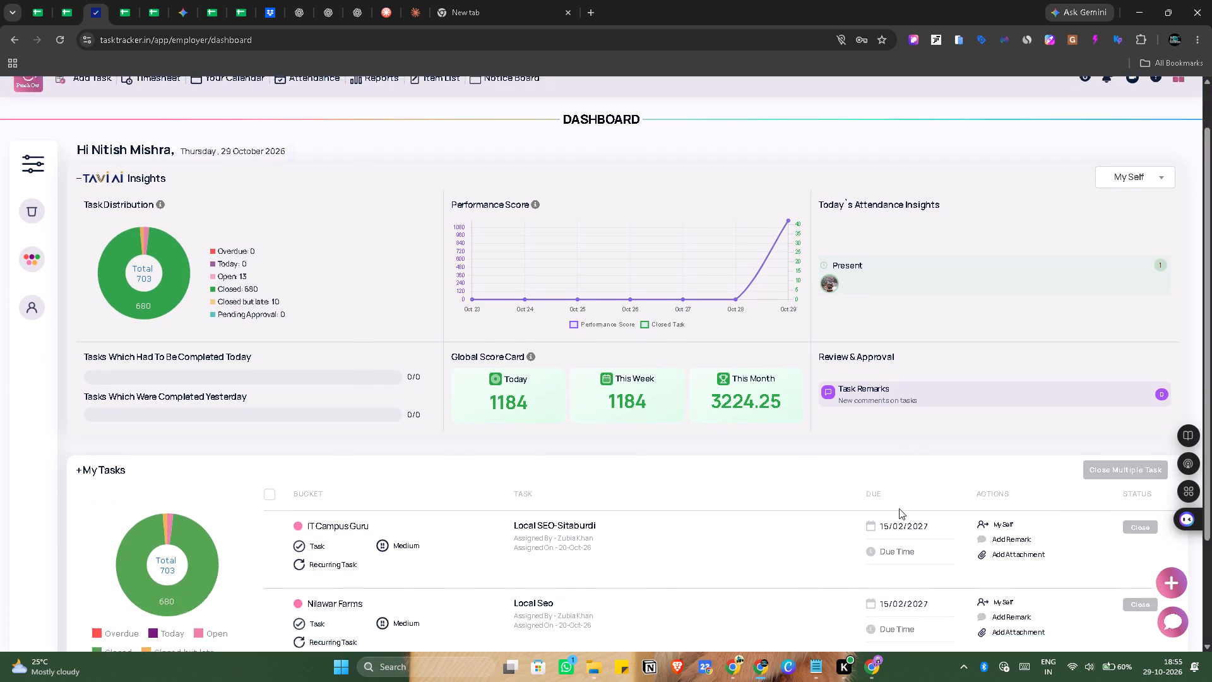
scroll(840, 500, down, 3)
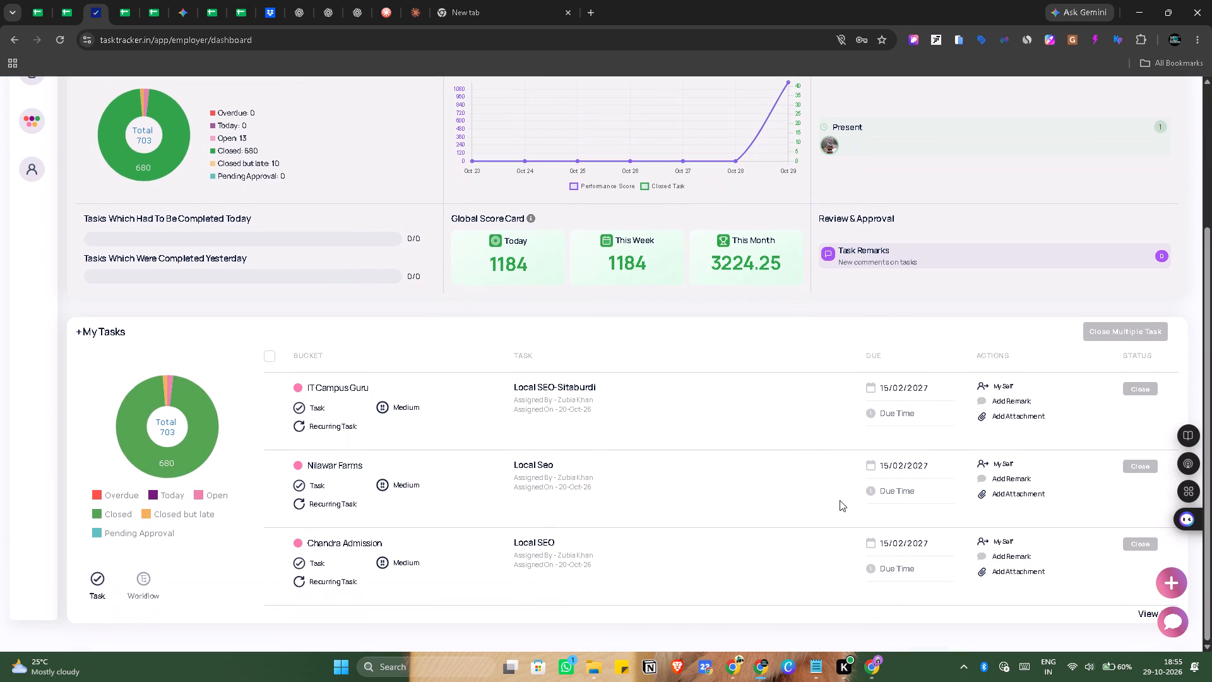
scroll(841, 500, down, 2)
scroll(735, 476, down, 2)
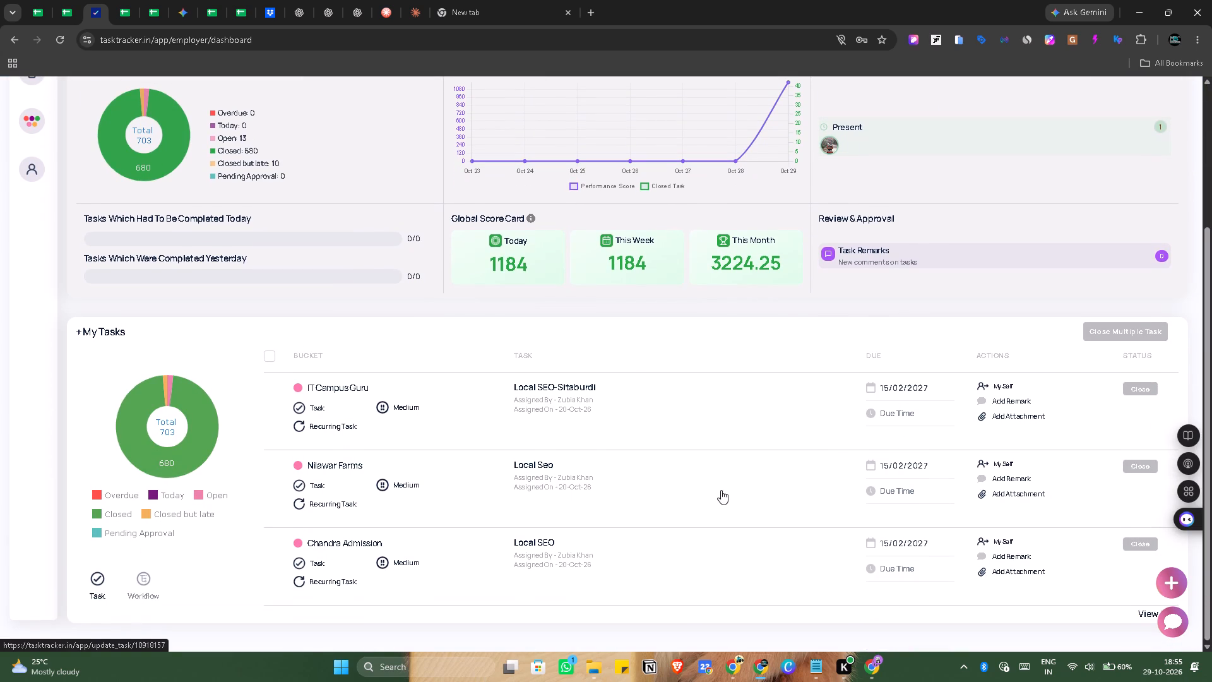
scroll(740, 493, up, 1)
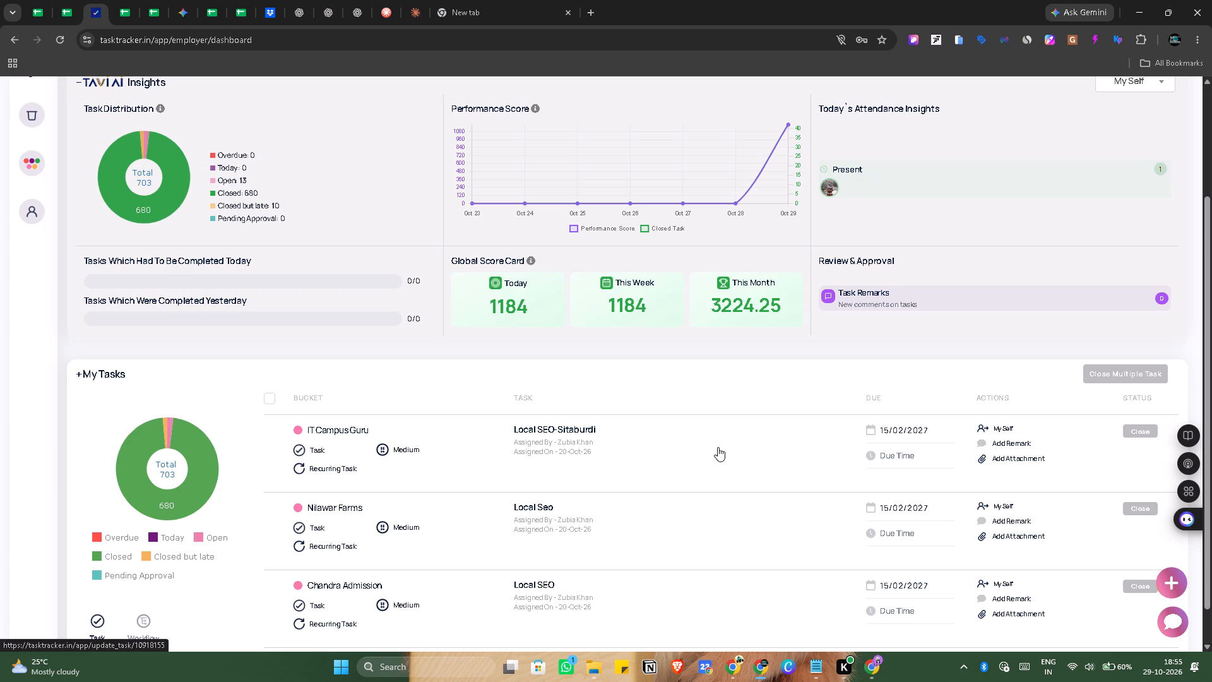
click(1139, 429)
click(505, 429)
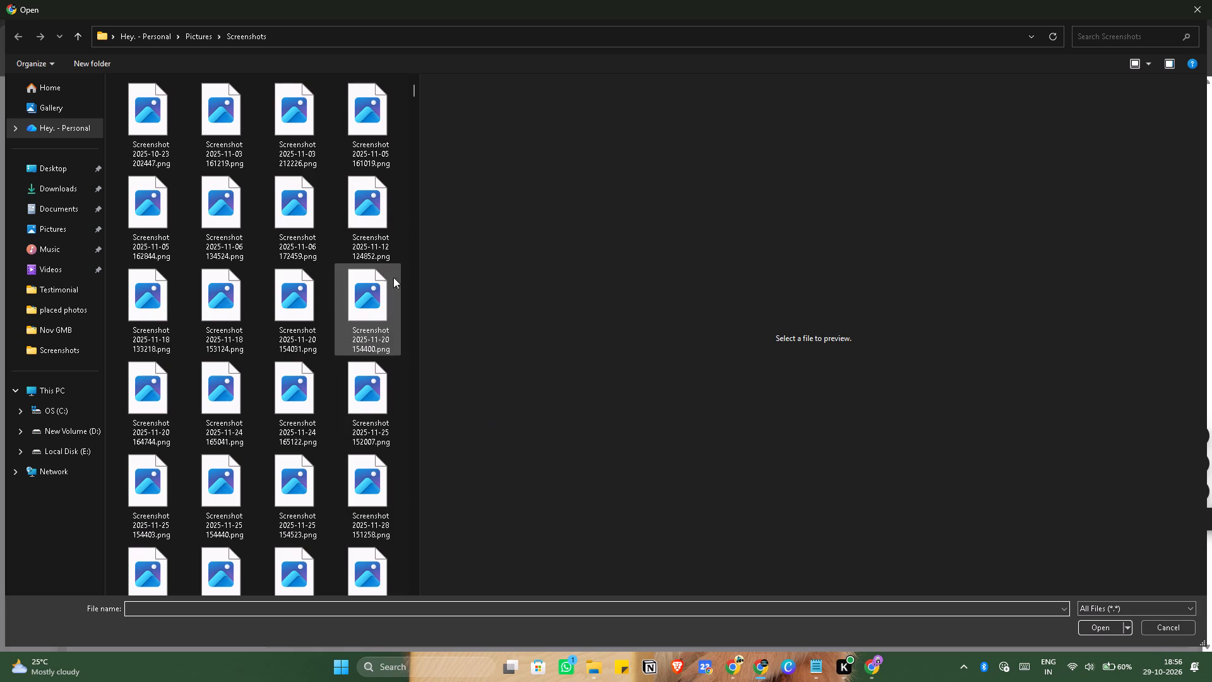
drag(413, 92, 412, 116)
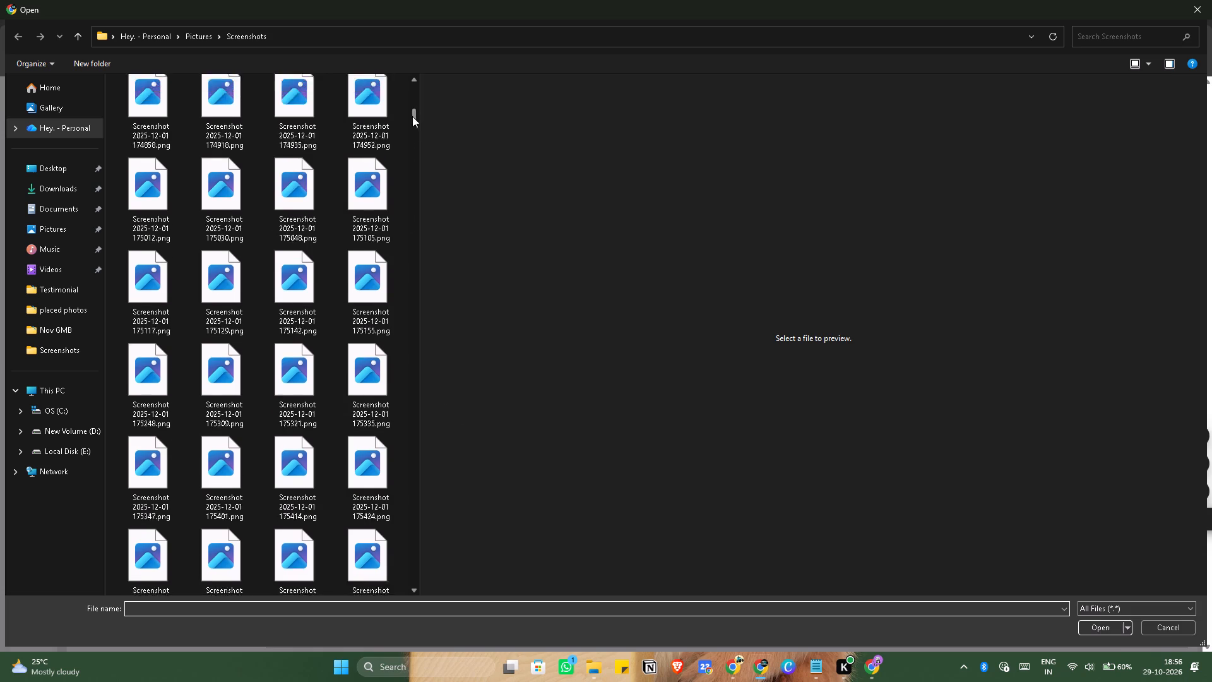
drag(412, 116, 395, 587)
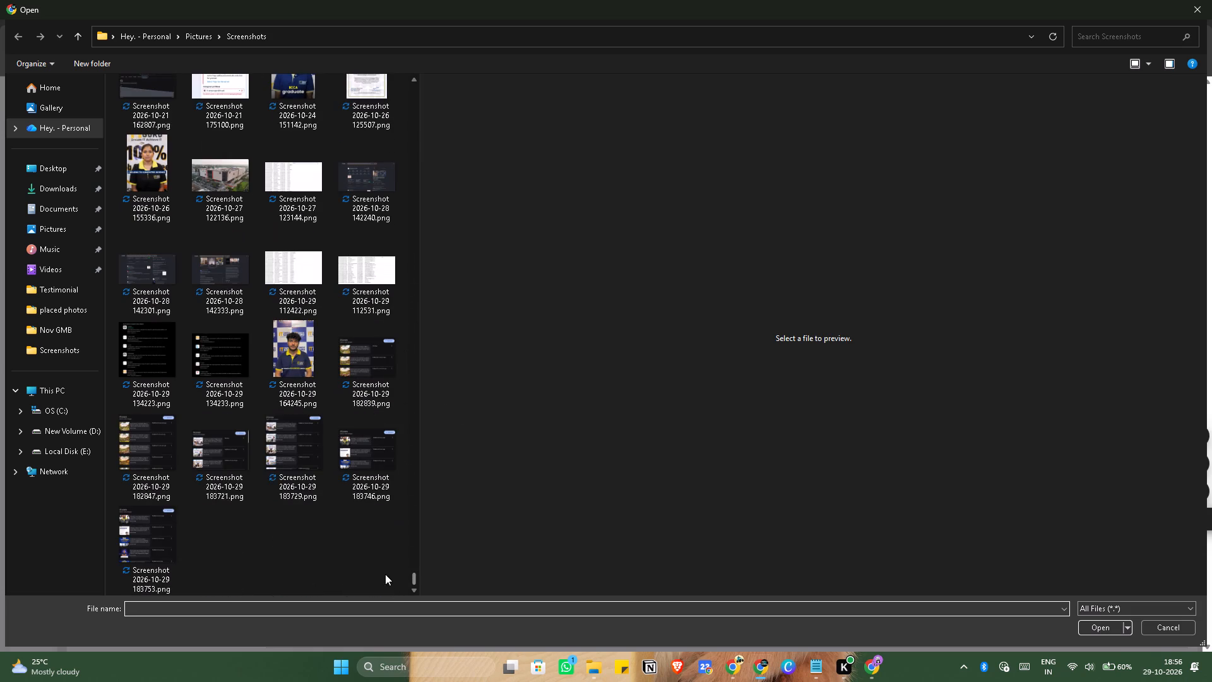
click(220, 463)
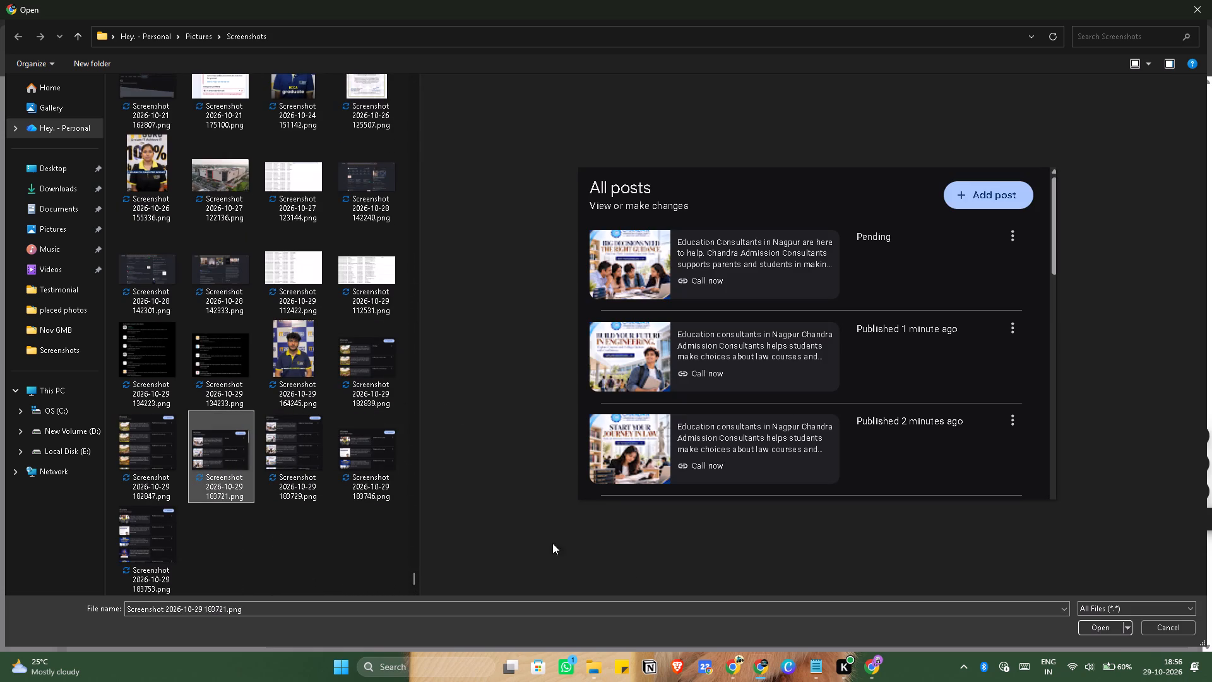
click(1103, 630)
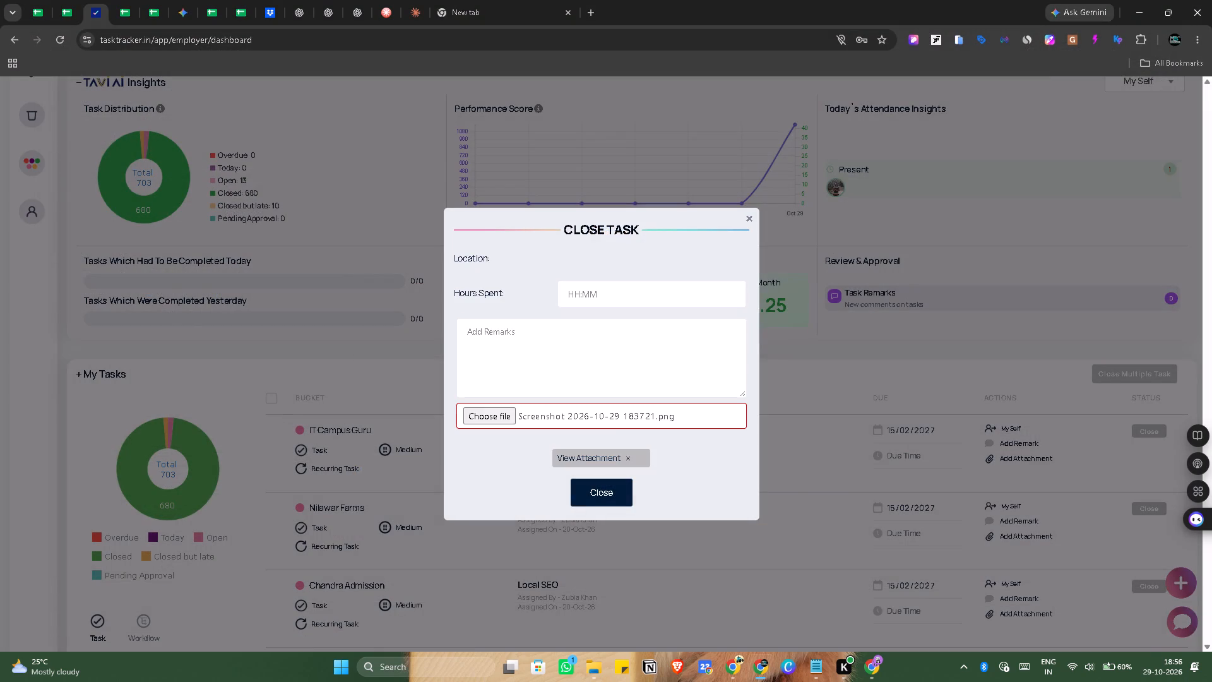
click(560, 344)
key(ctrl+v)
click(601, 491)
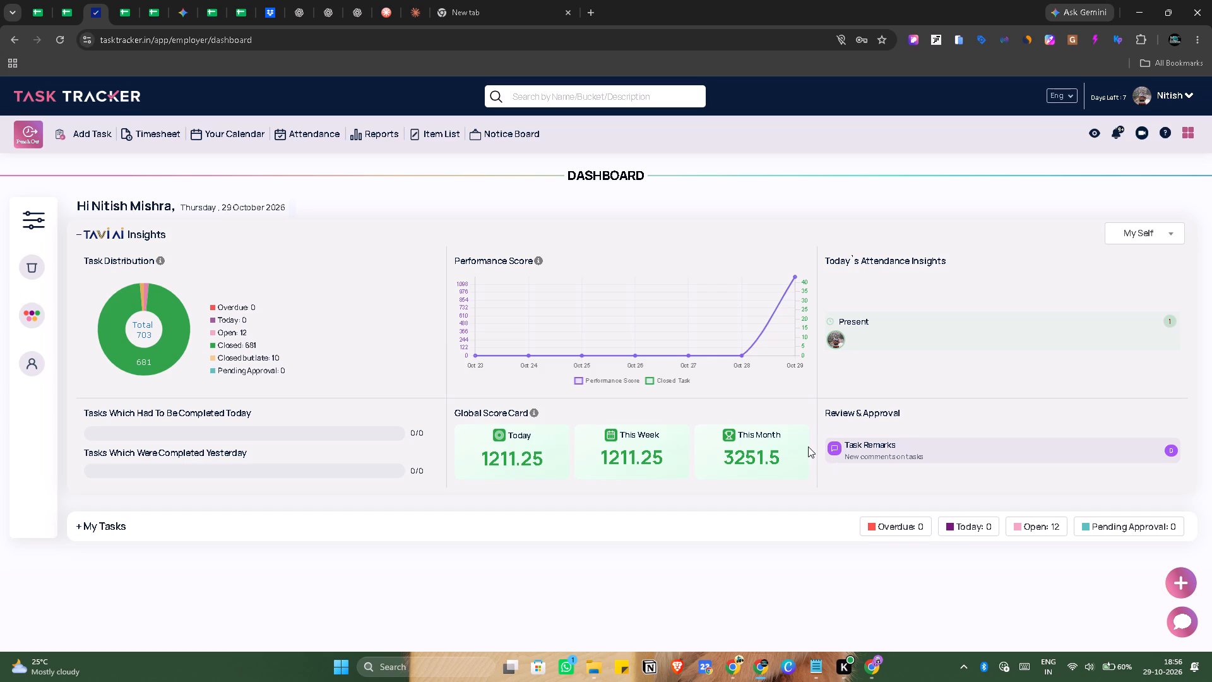
Close the Nilawar Farms Local Seo task due 15/02/2027 with Screenshot 2026-10-29 182847.png attached and the remark DONE.
scroll(808, 446, down, 4)
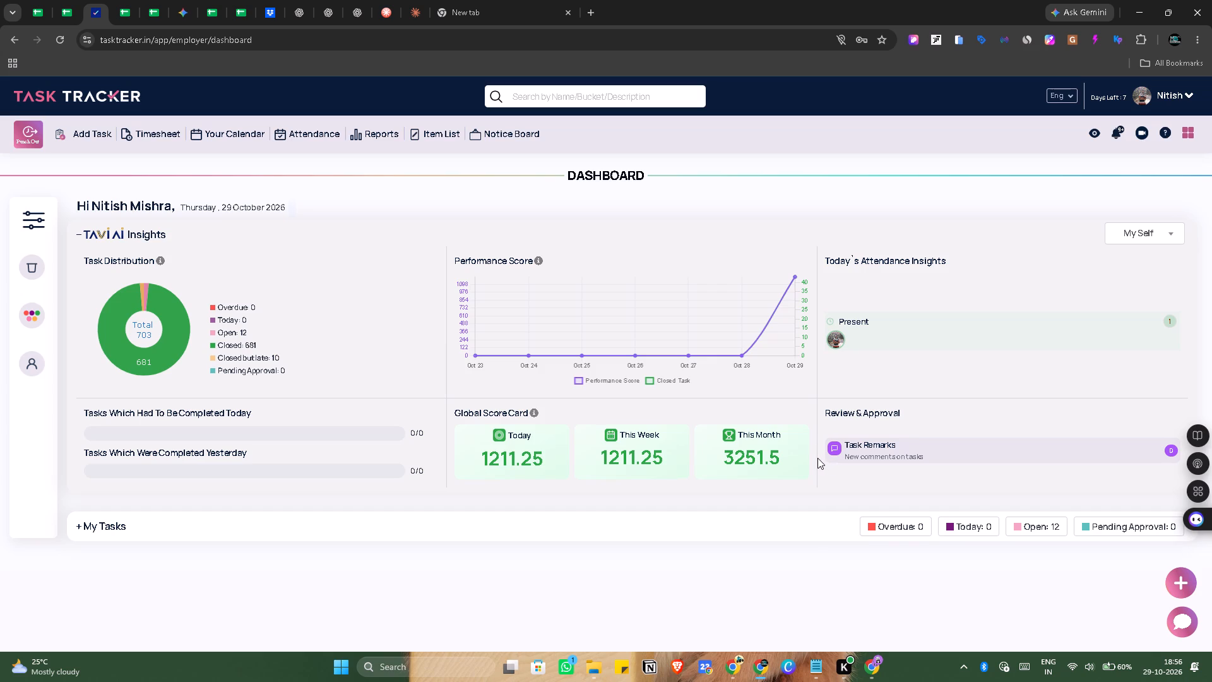
scroll(817, 506, down, 3)
scroll(817, 506, up, 7)
scroll(817, 506, down, 2)
click(1042, 524)
scroll(768, 448, down, 4)
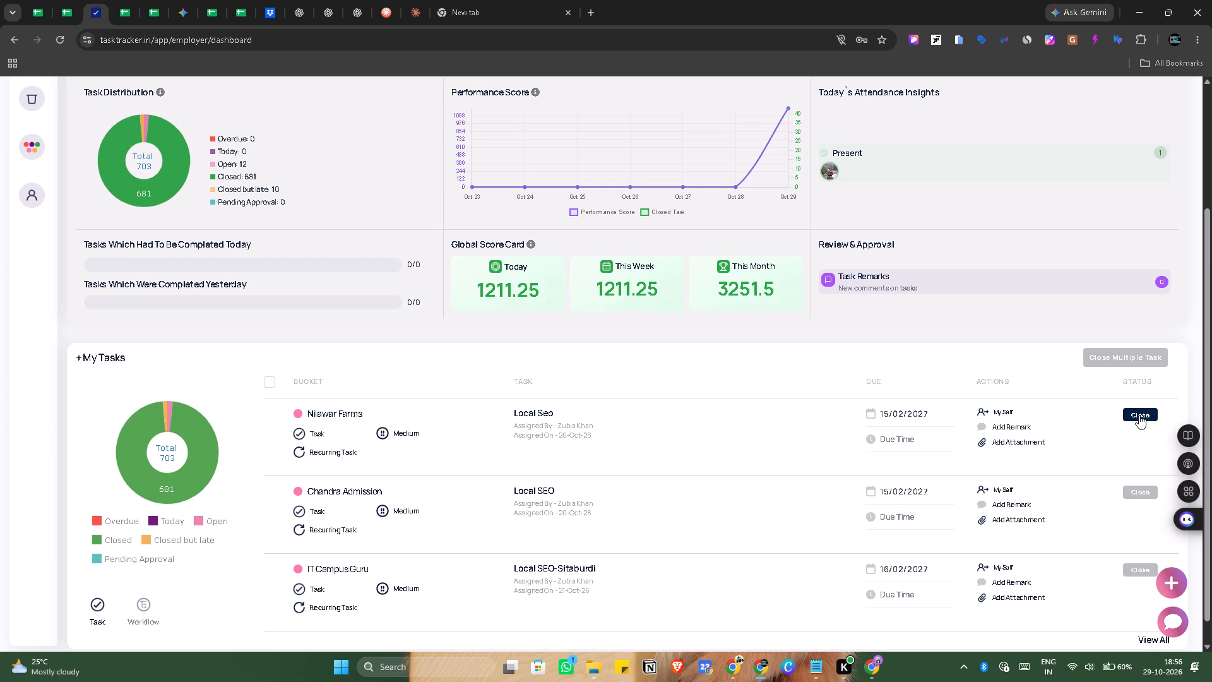
click(1139, 415)
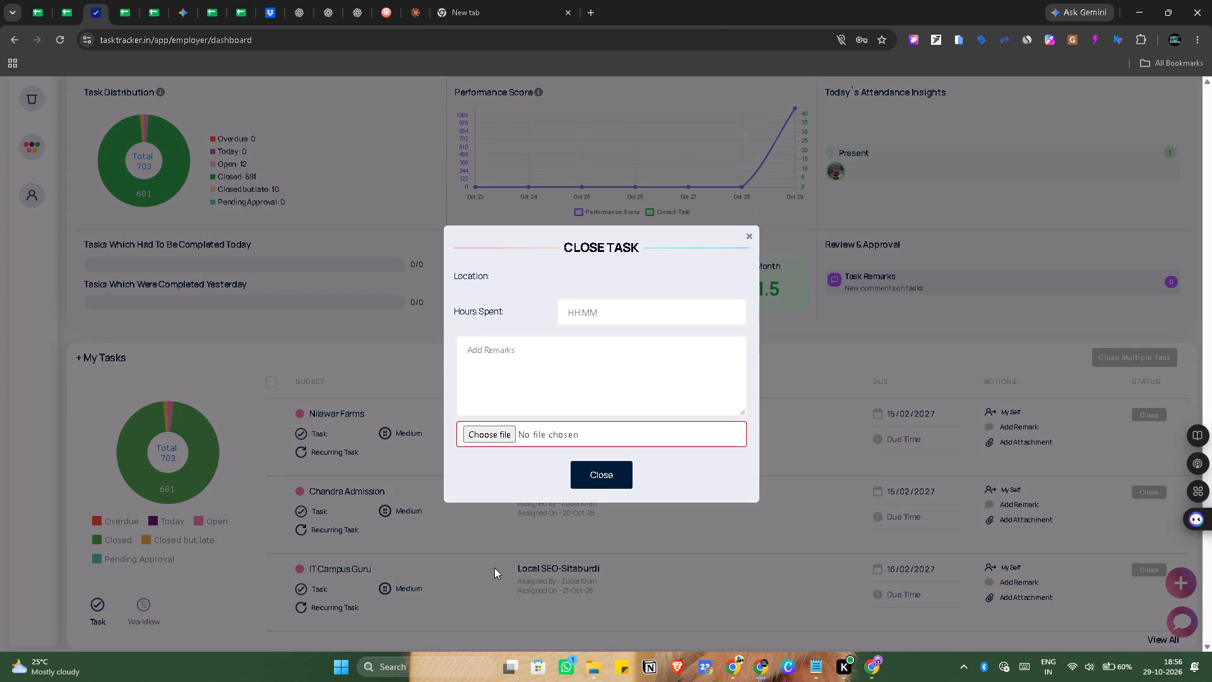
click(487, 435)
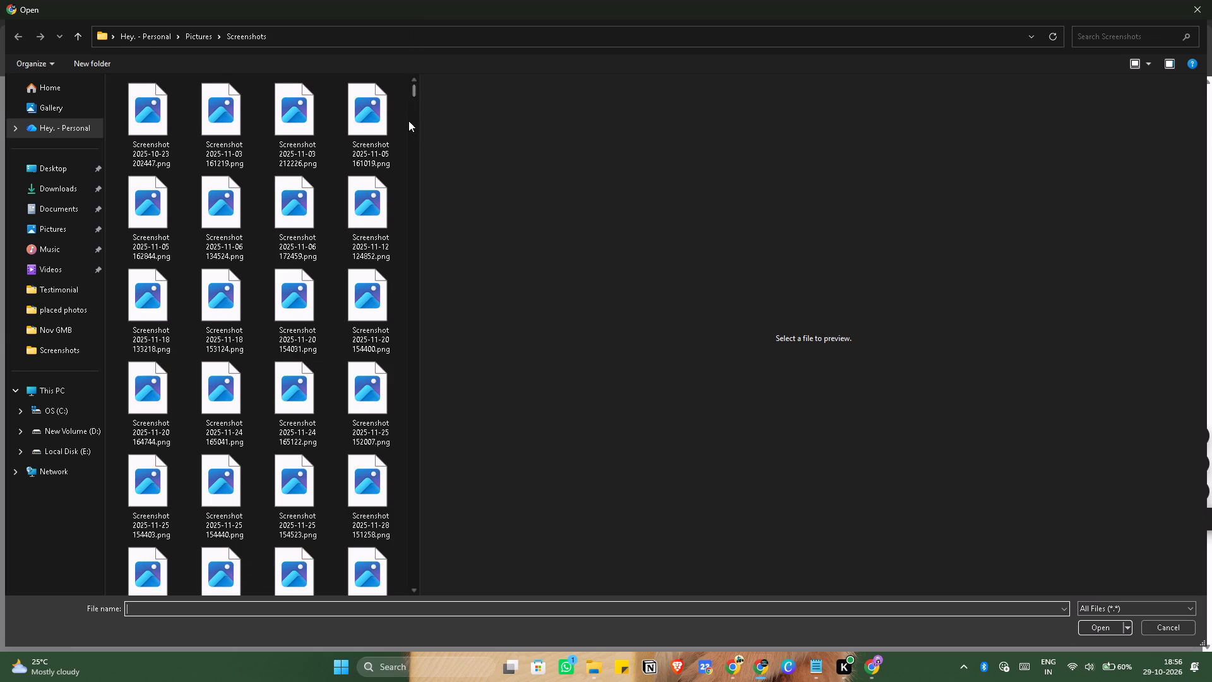
drag(412, 88, 412, 103)
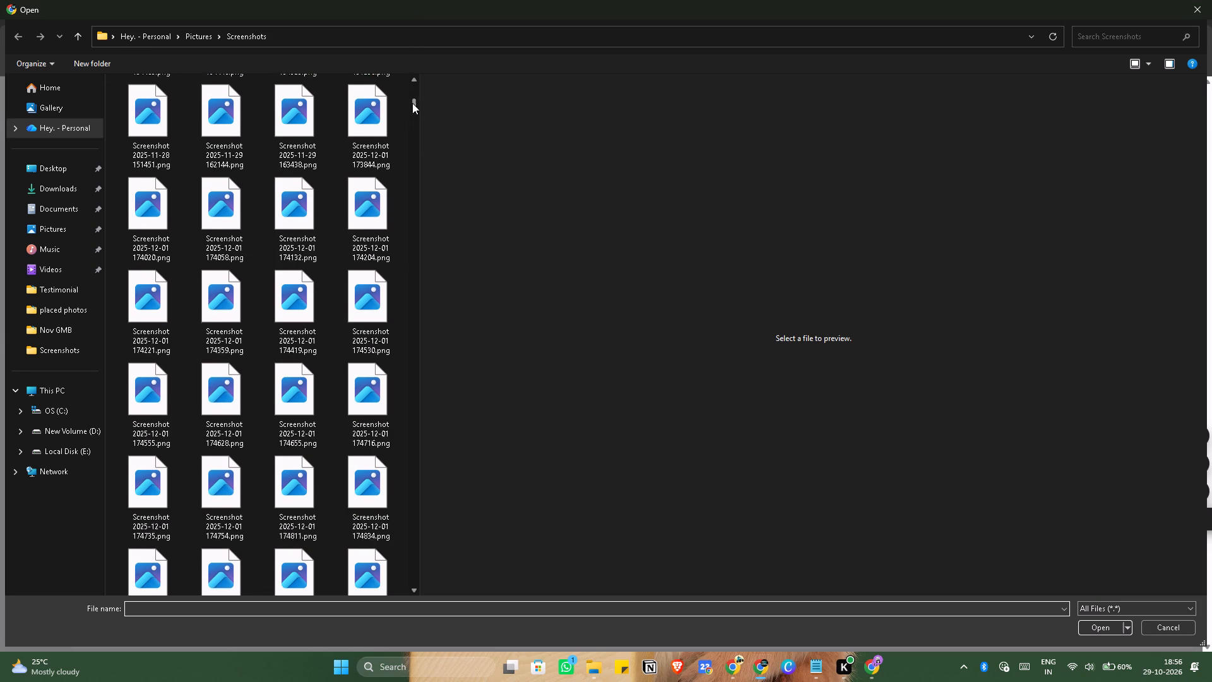
drag(412, 103, 393, 578)
click(367, 373)
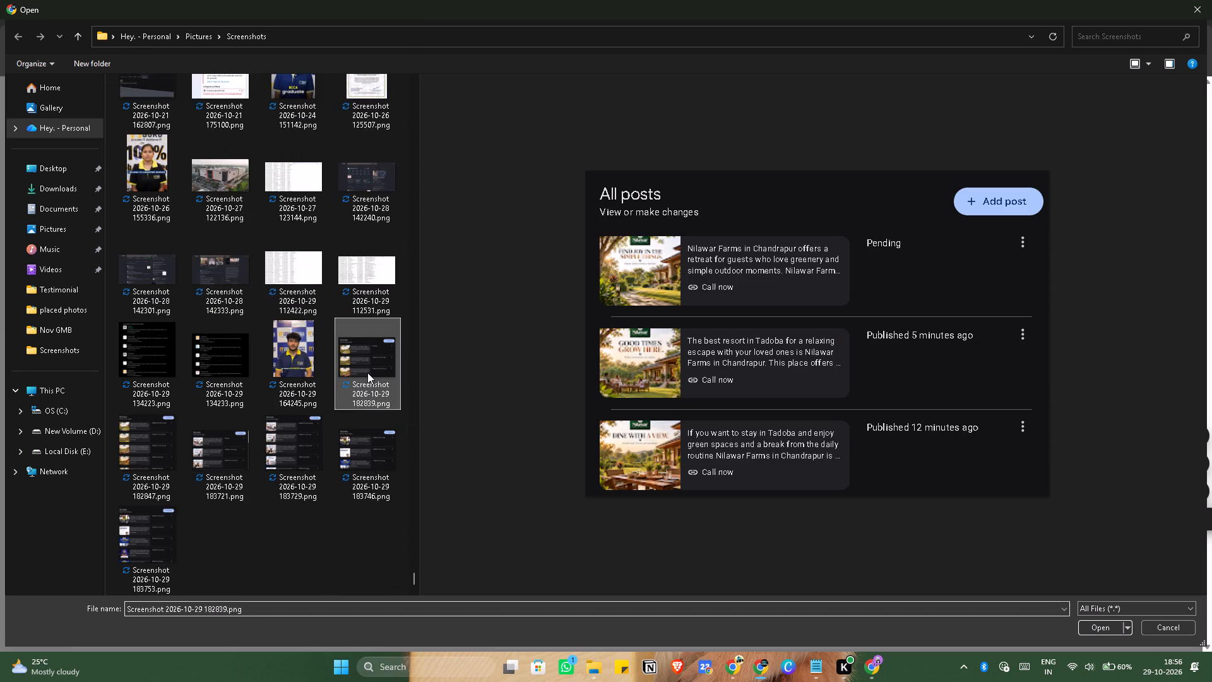
click(208, 436)
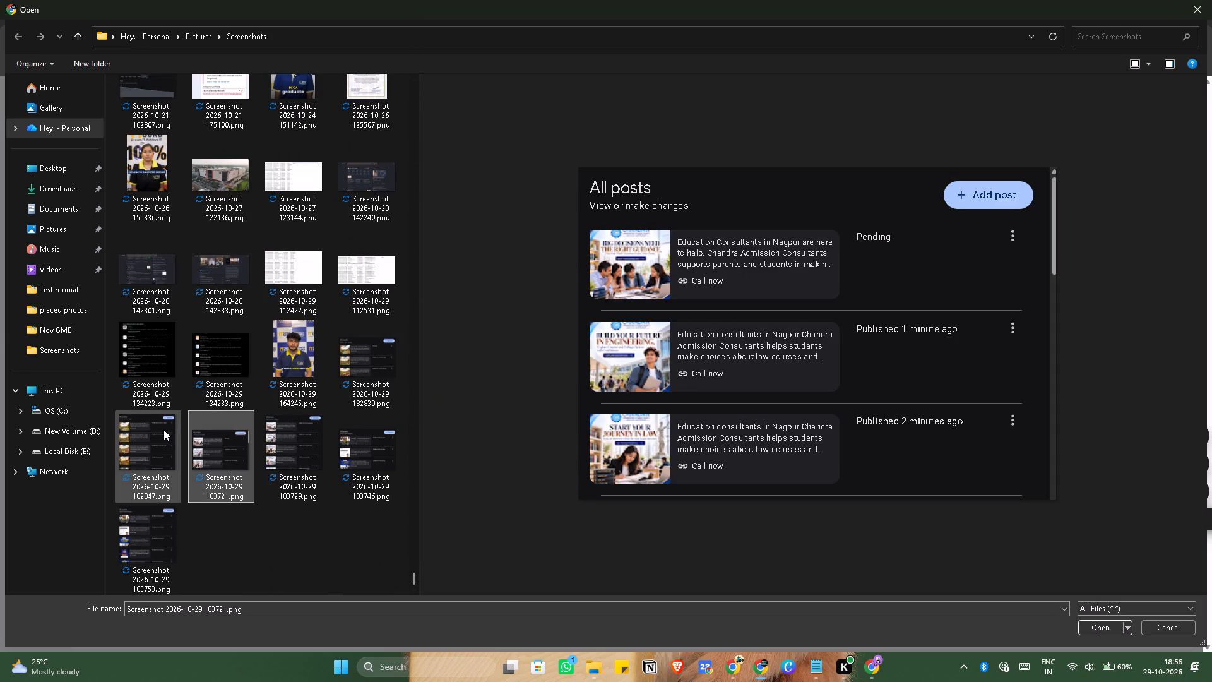
click(162, 429)
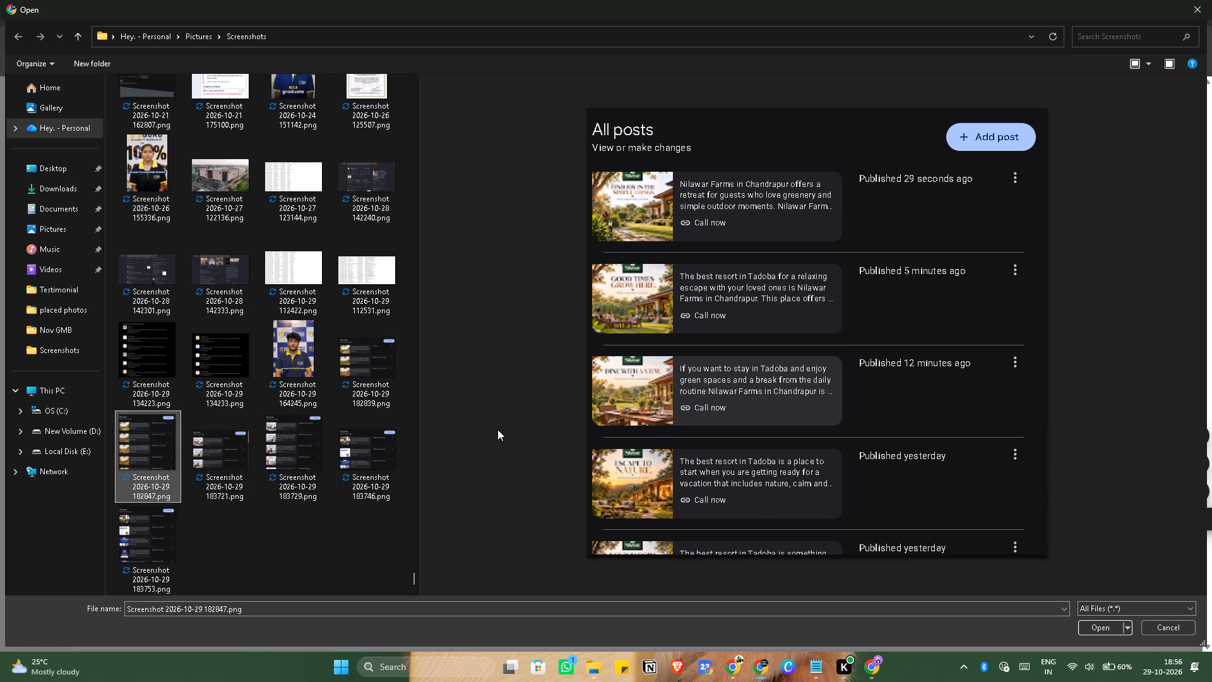
click(1100, 627)
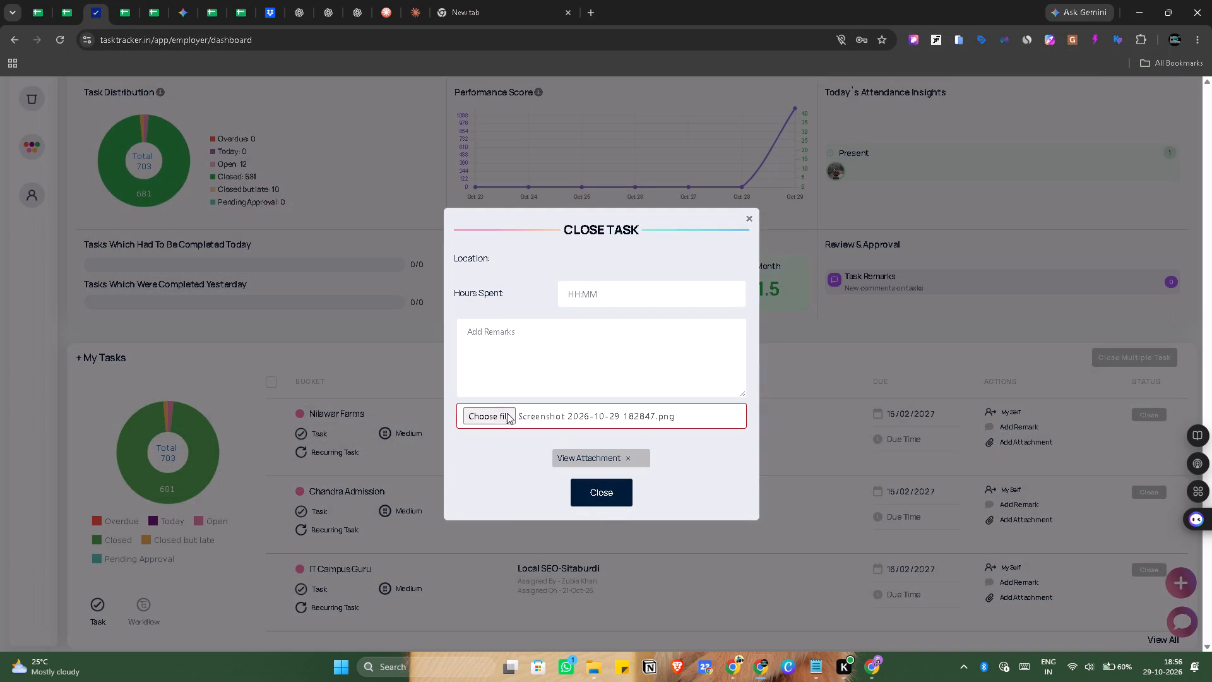
click(525, 359)
key(ctrl+v)
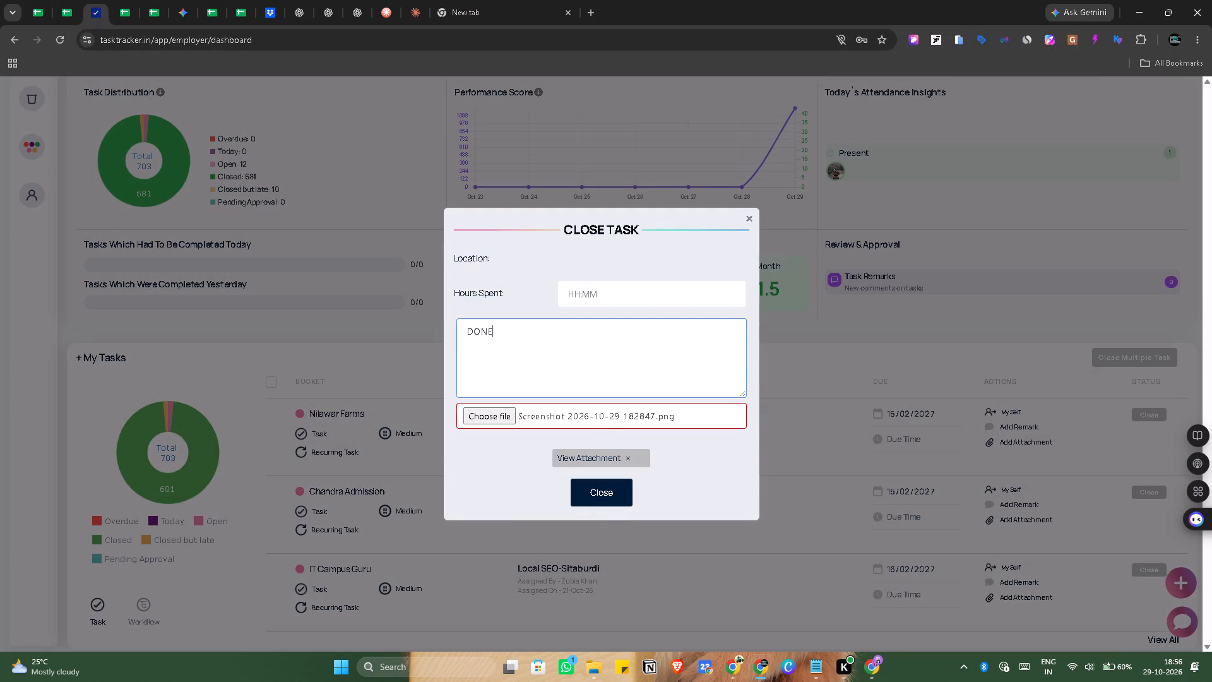
click(602, 491)
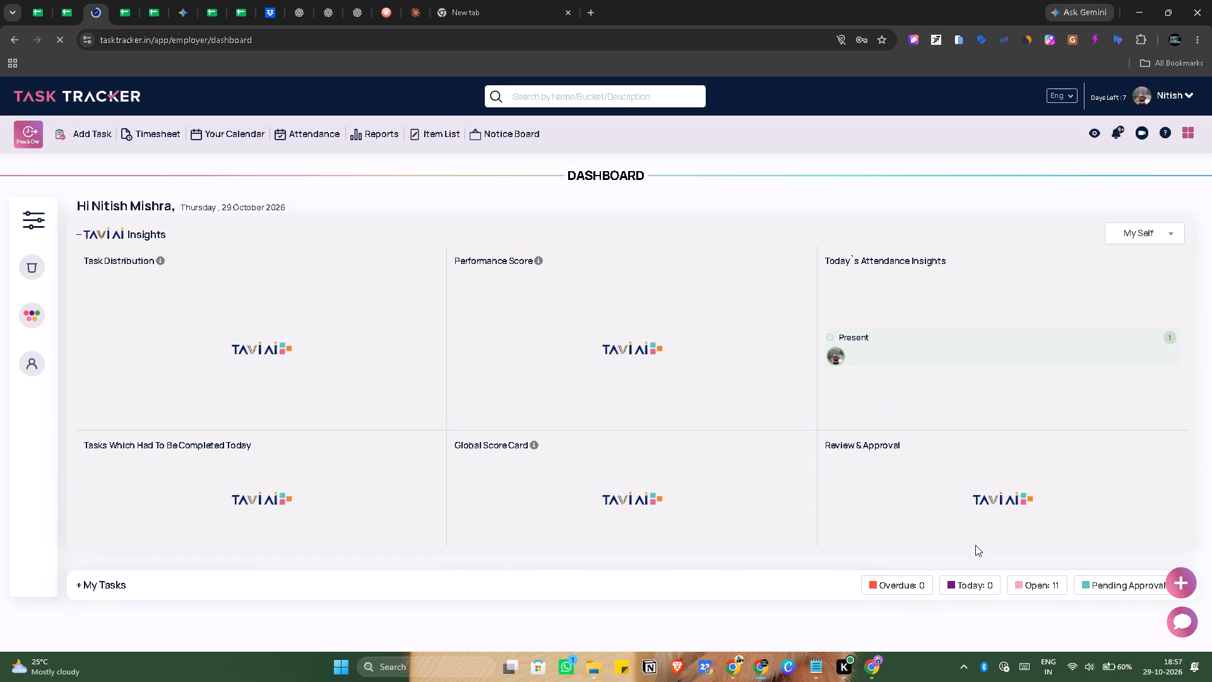
Close the Chandra Admission Local SEO task due 15/02/2027 with Screenshot 2026-10-29 183721.png attached and the remark DONE.
scroll(975, 546, down, 1)
click(1025, 523)
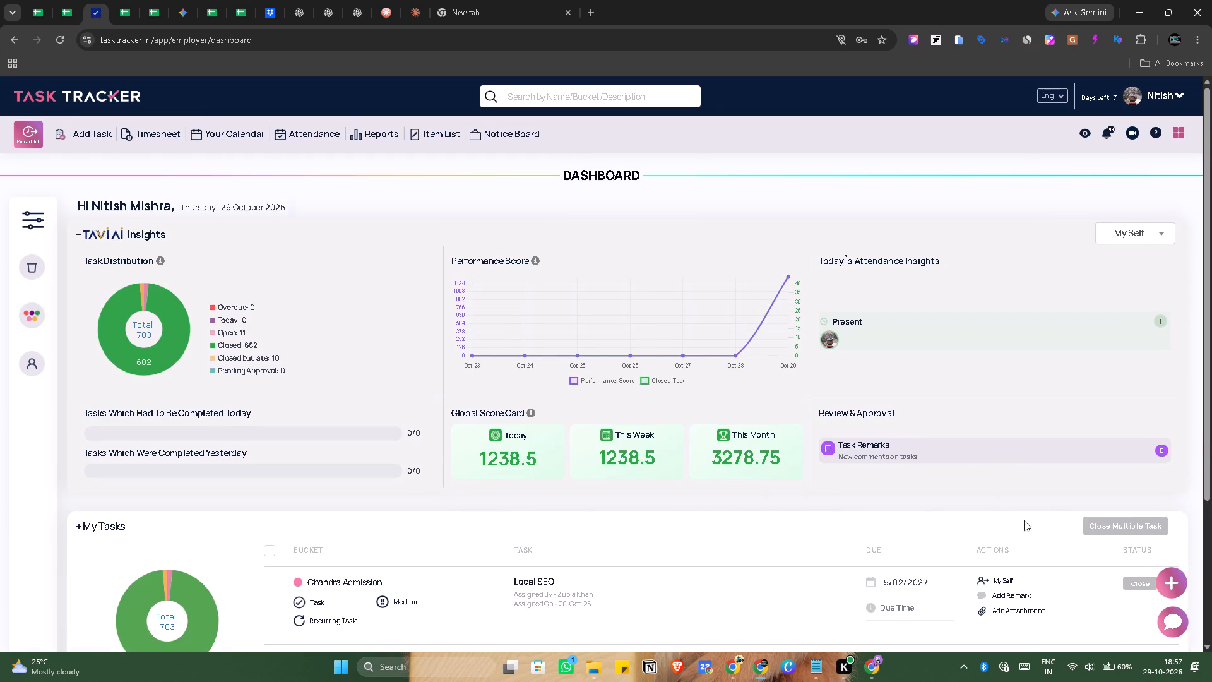
scroll(1008, 512, down, 3)
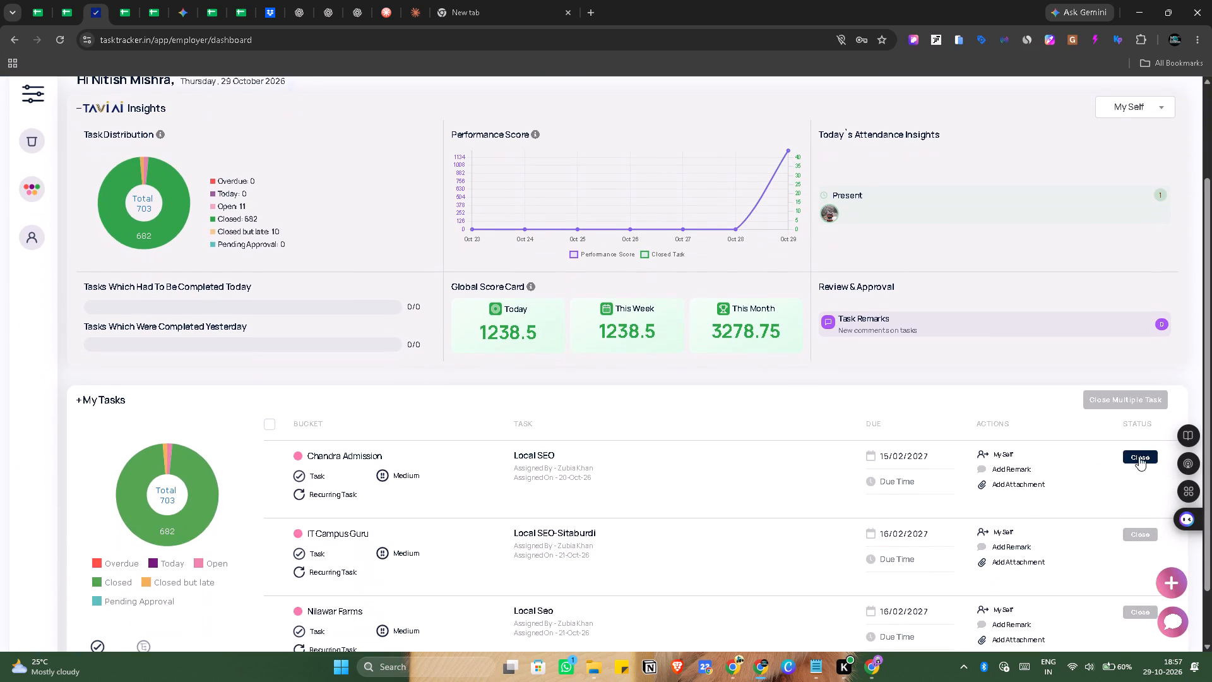
click(1139, 457)
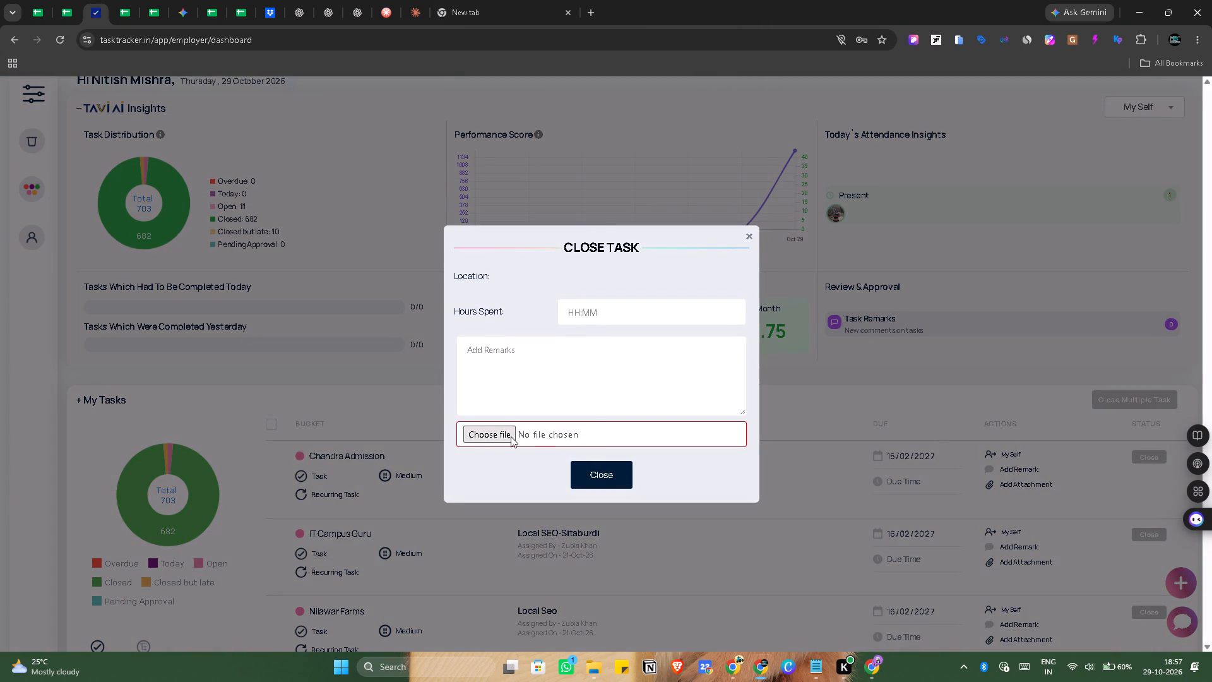
click(504, 433)
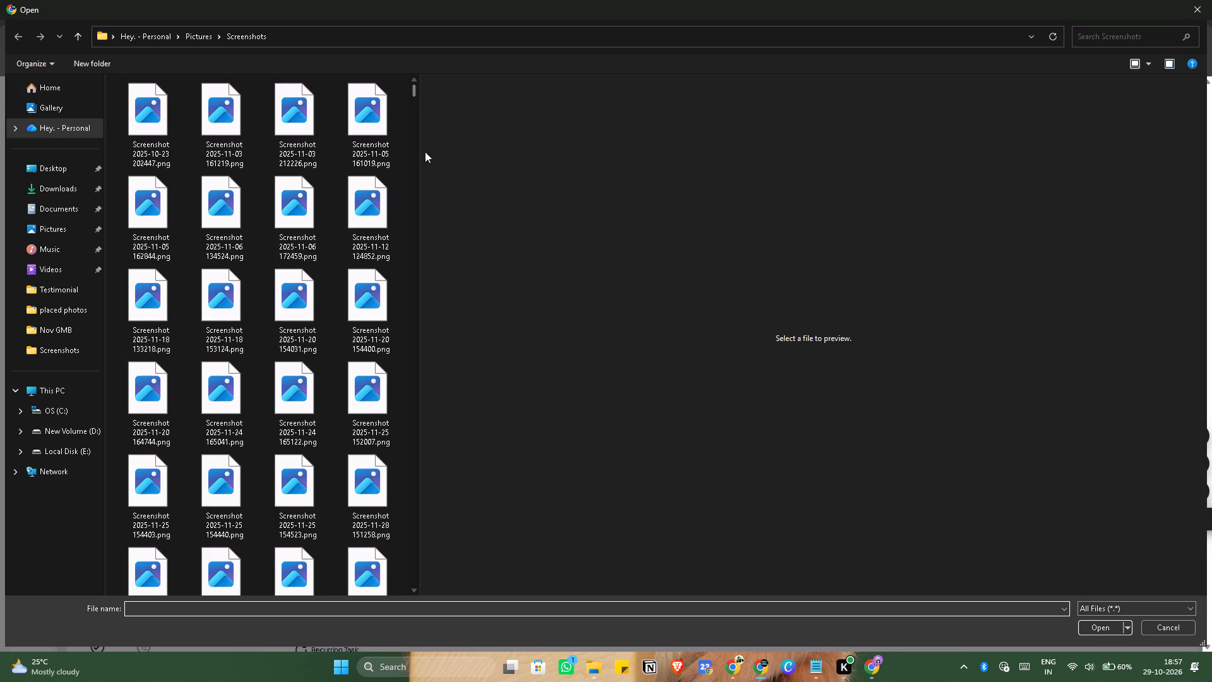
drag(412, 88, 415, 210)
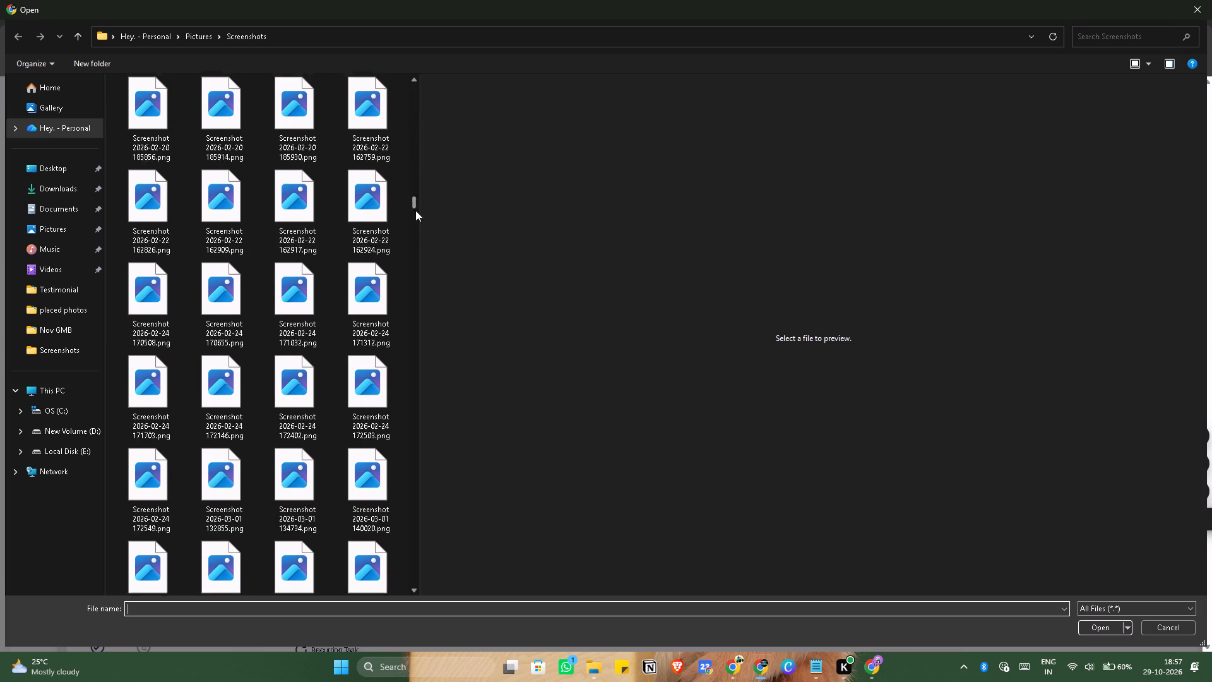
drag(415, 210, 408, 583)
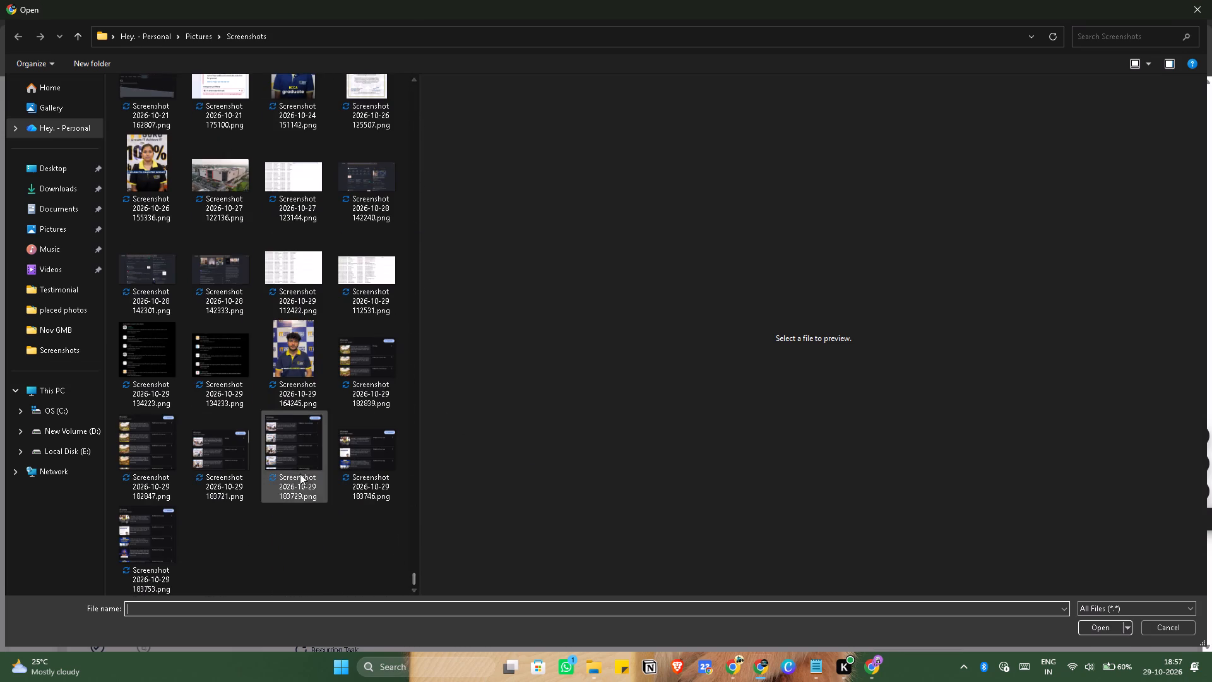
click(186, 438)
click(140, 452)
click(231, 450)
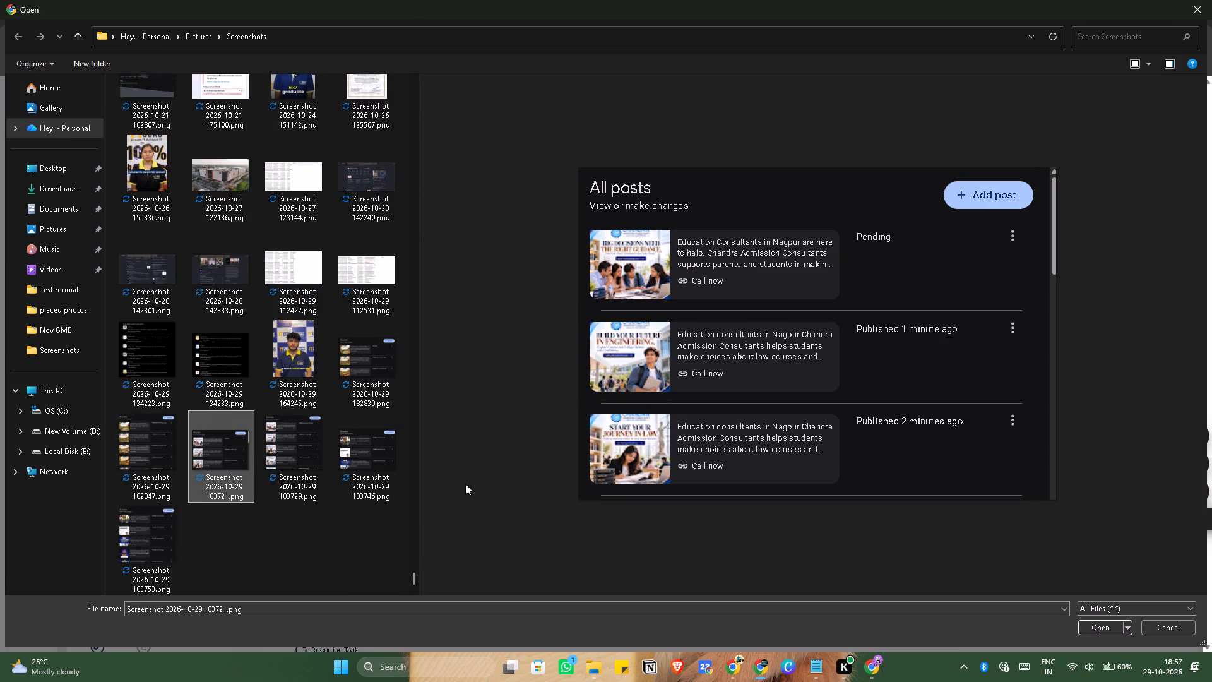
click(1109, 626)
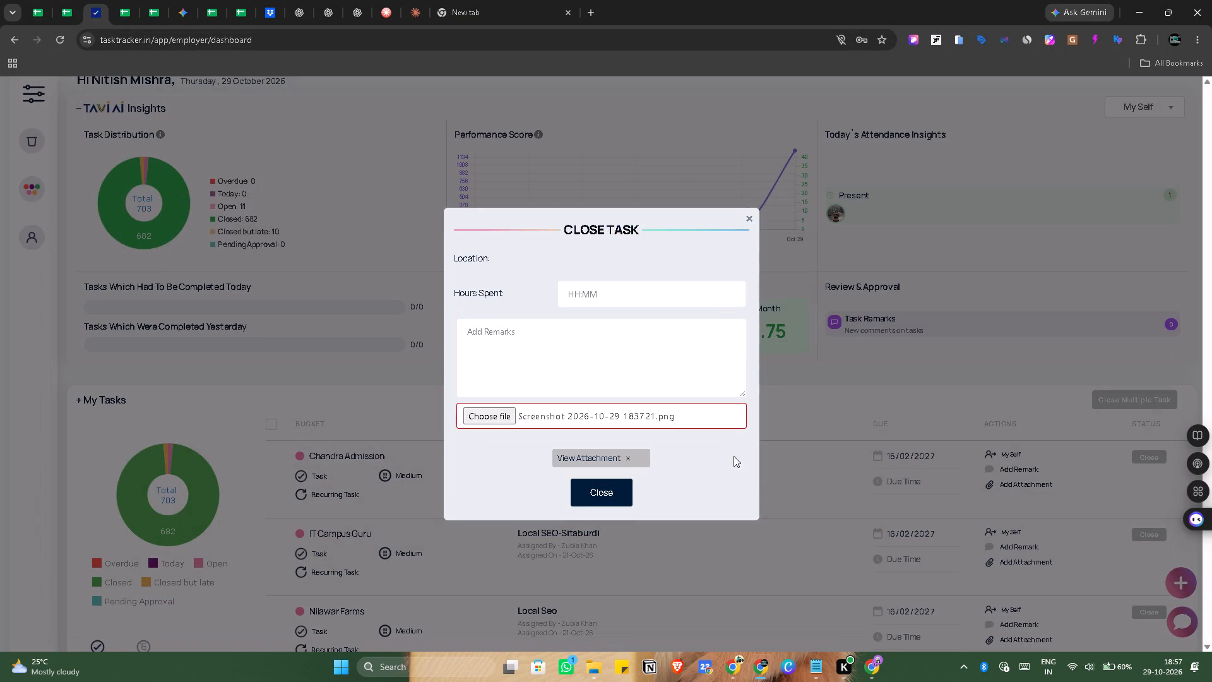
click(625, 370)
key(ctrl+v)
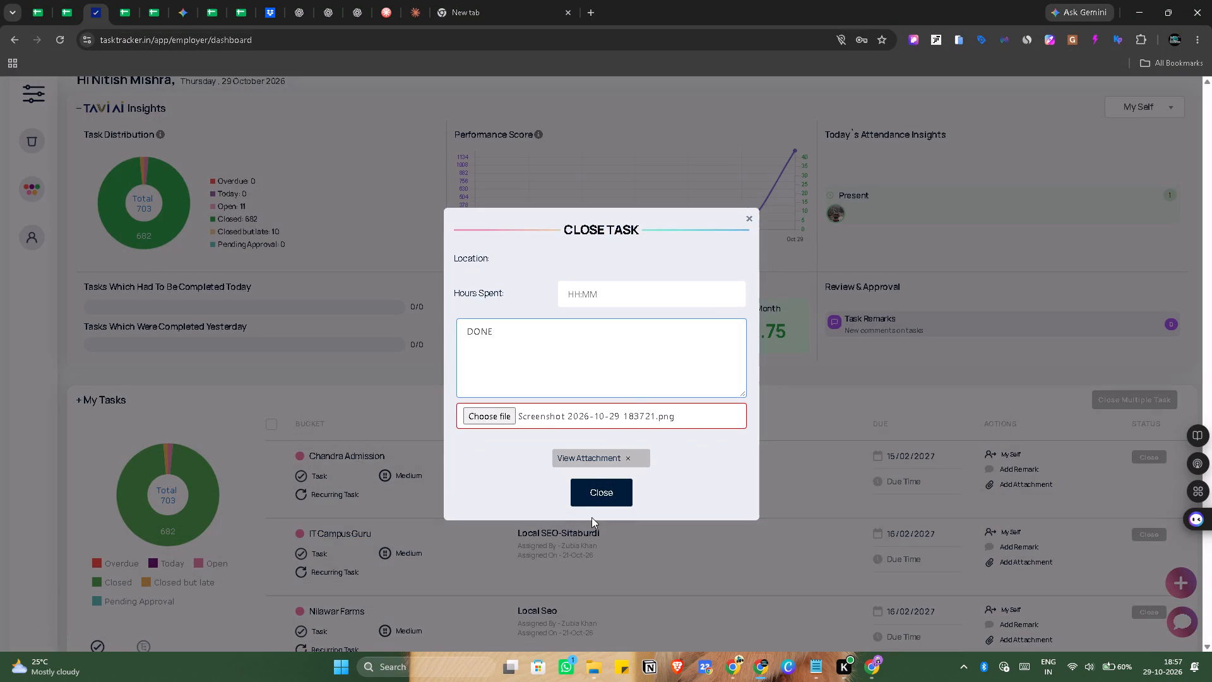
click(600, 491)
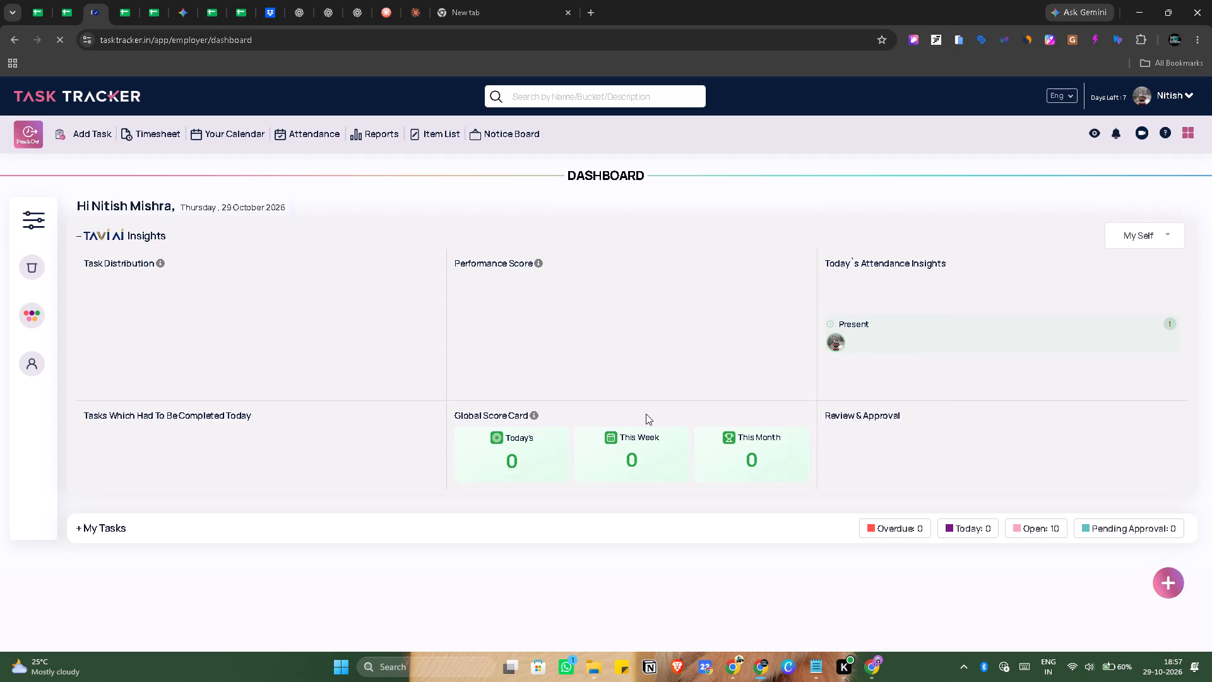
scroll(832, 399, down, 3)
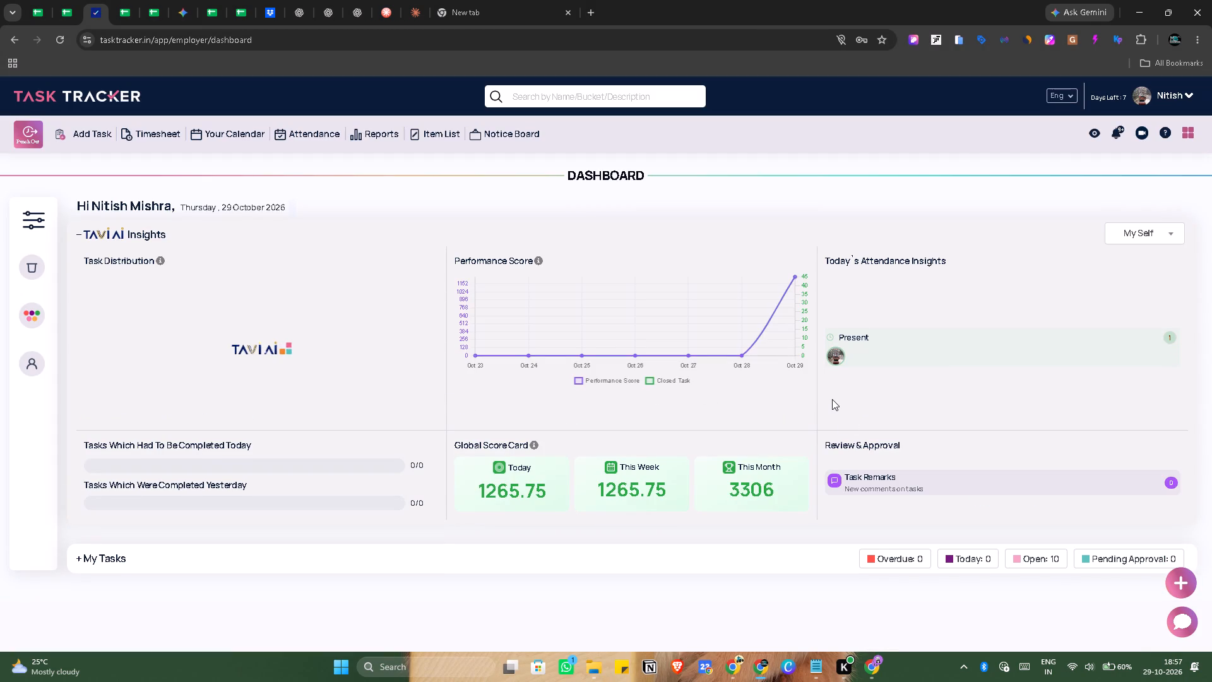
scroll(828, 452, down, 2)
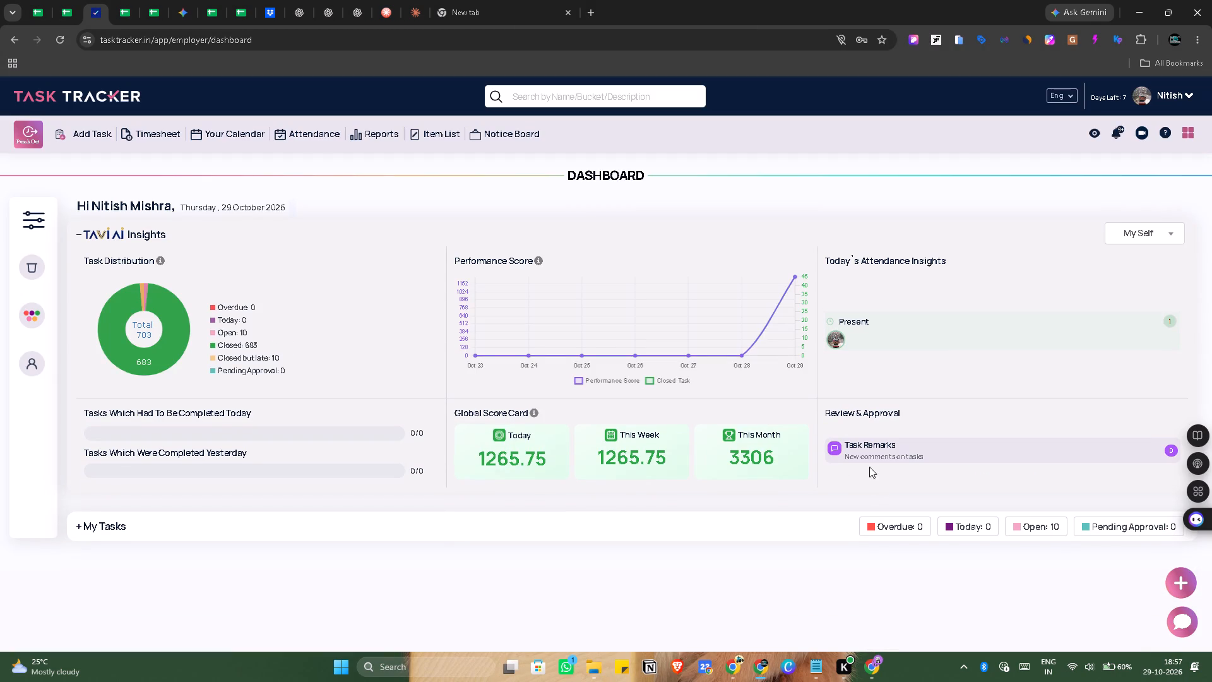
Expand the open tasks on the dashboard and review the remaining recurring tasks with their due dates.
scroll(868, 467, down, 3)
scroll(826, 453, up, 5)
click(1057, 526)
scroll(901, 451, down, 4)
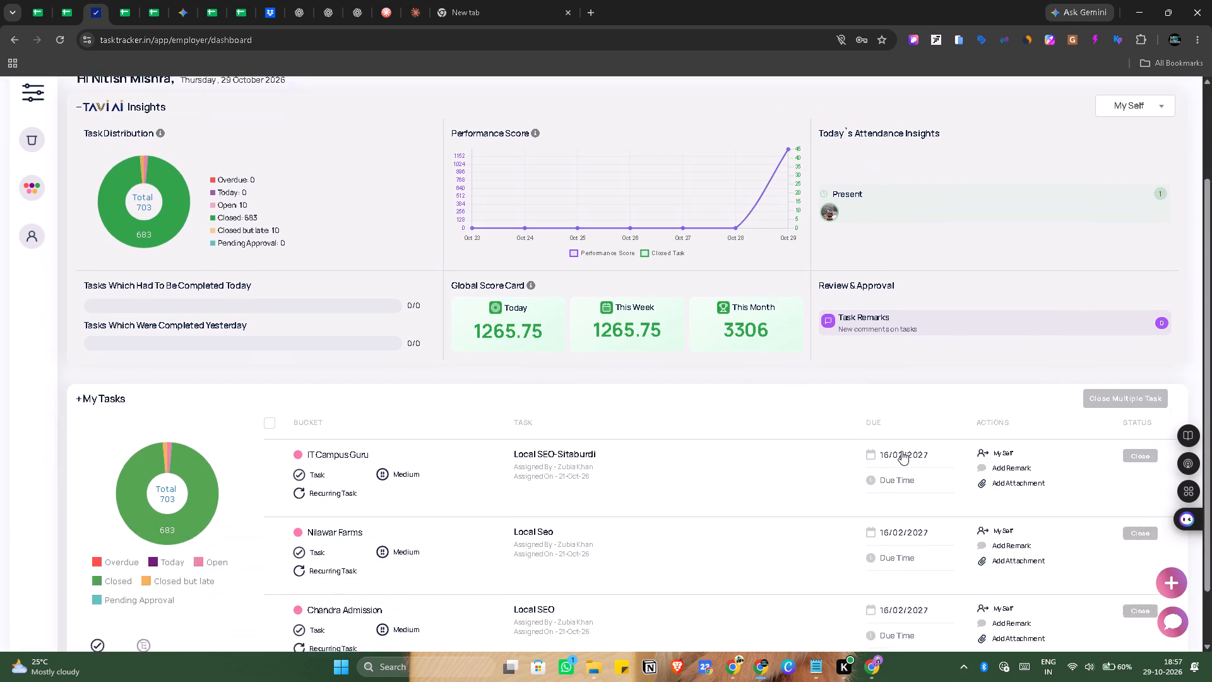
scroll(901, 451, down, 1)
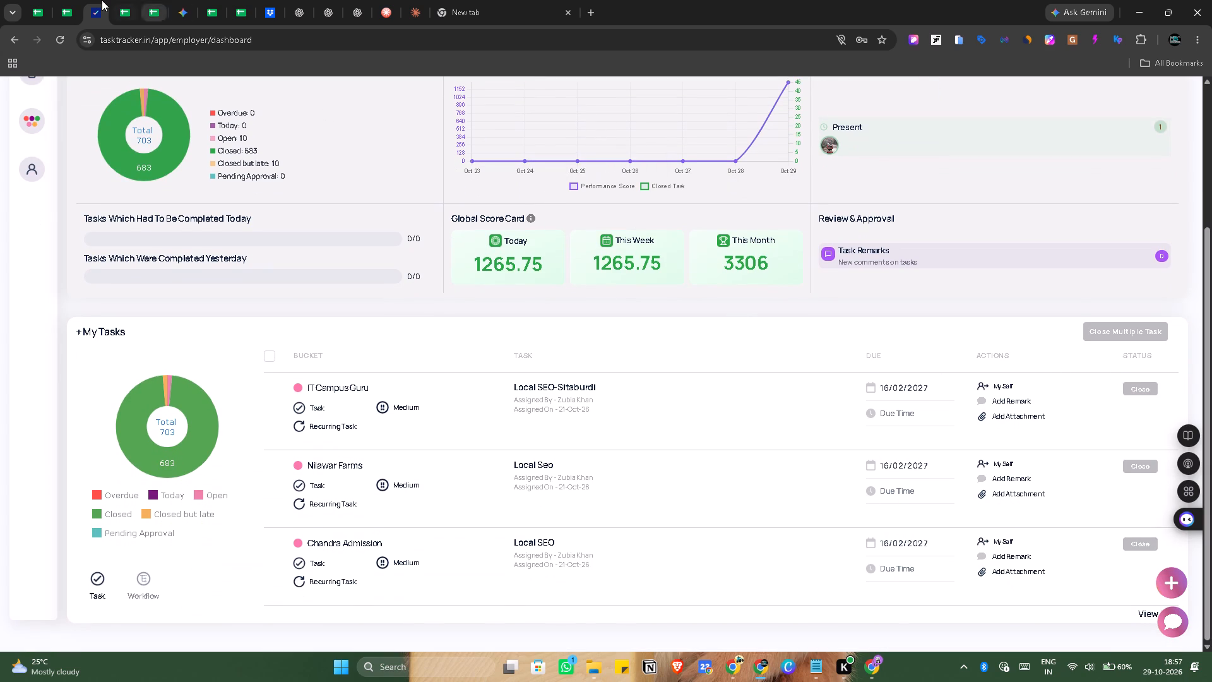
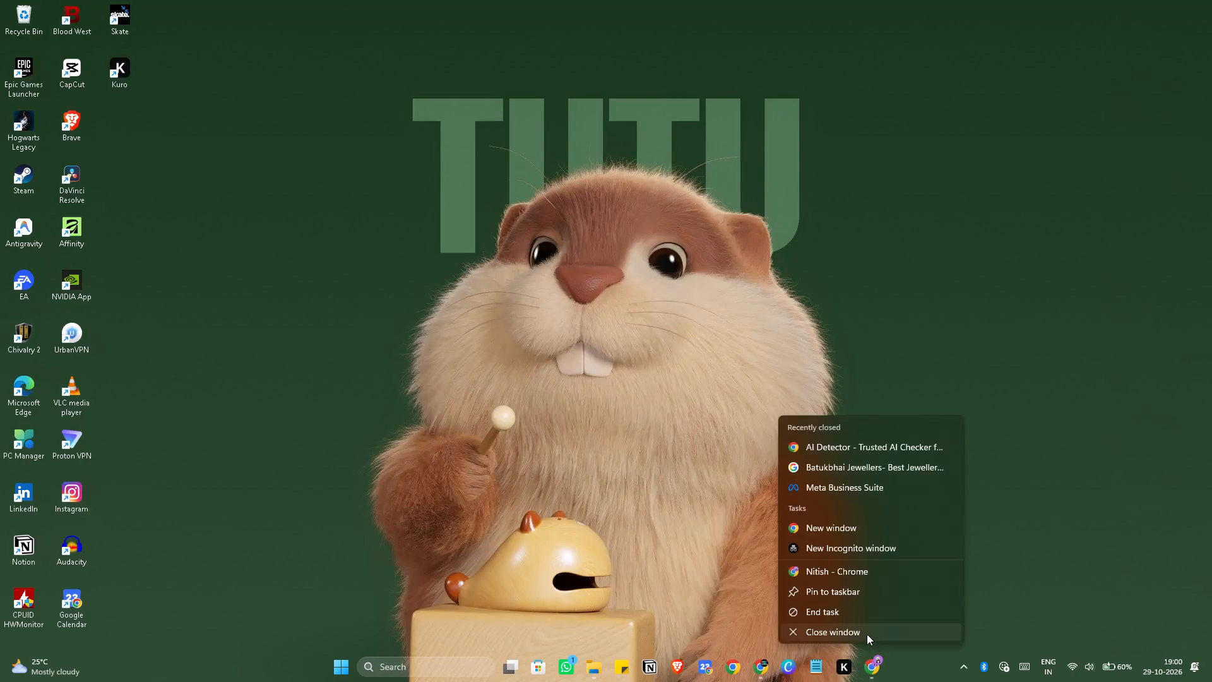
Close the remaining Chrome windows, first the personal profile's window and then the My Digital profile's window.
click(867, 633)
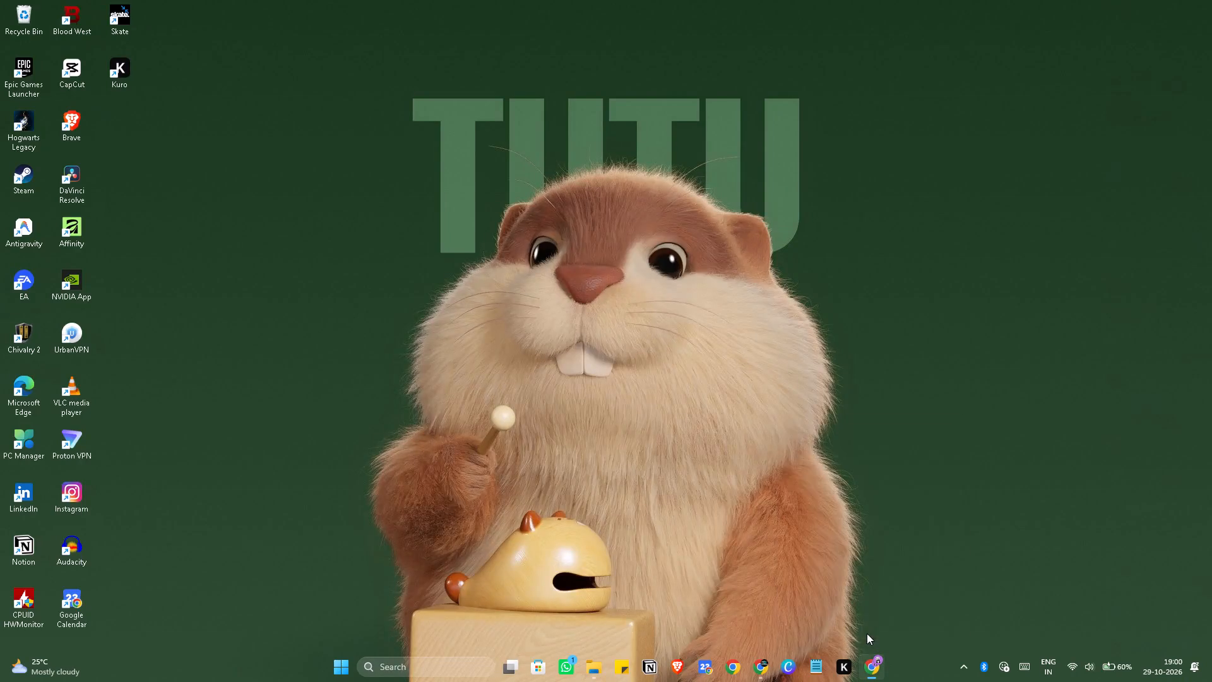
click(677, 114)
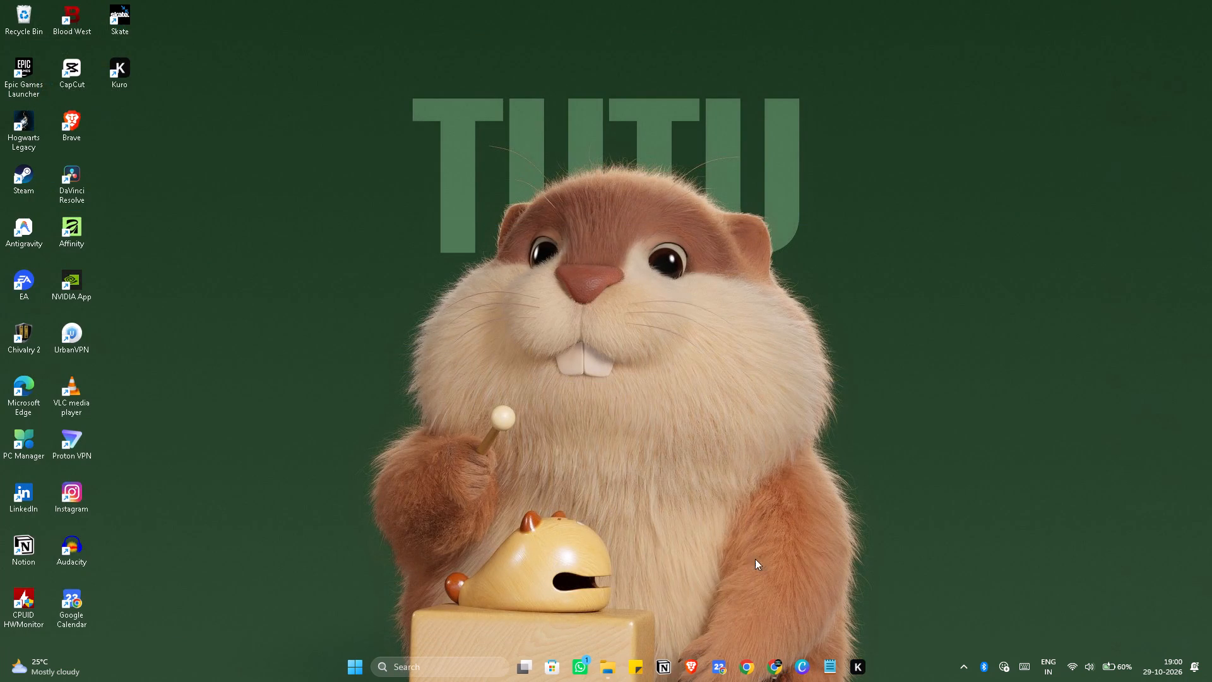
right_click(780, 666)
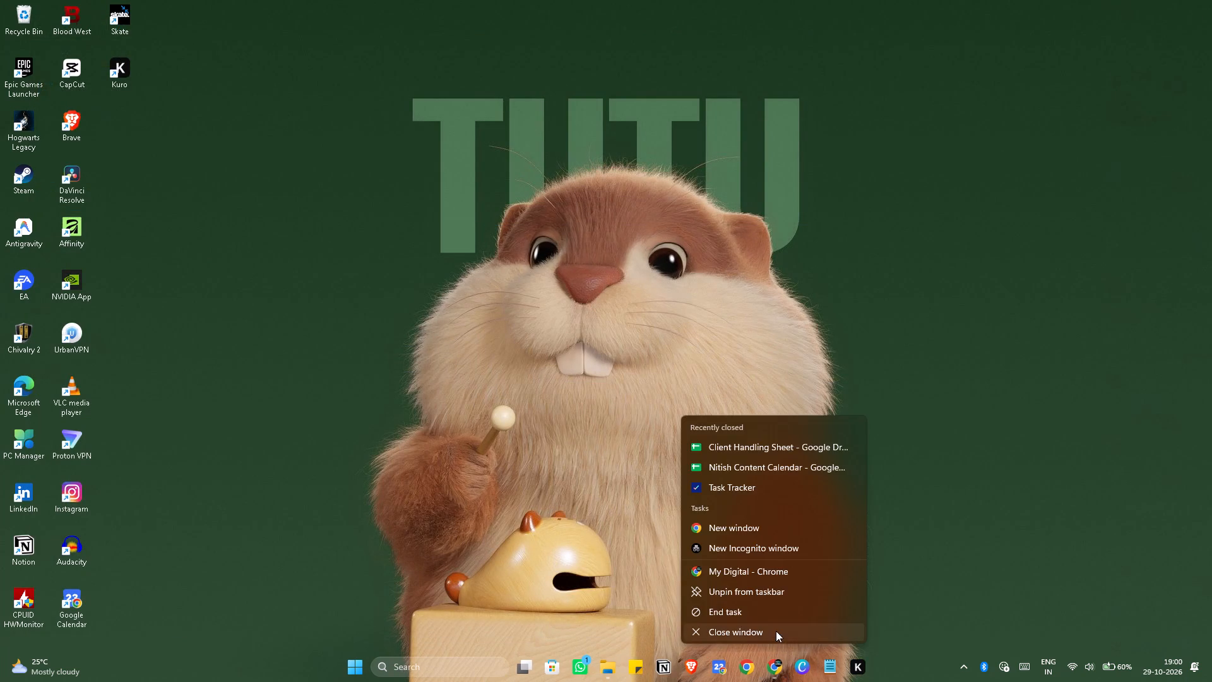
click(776, 631)
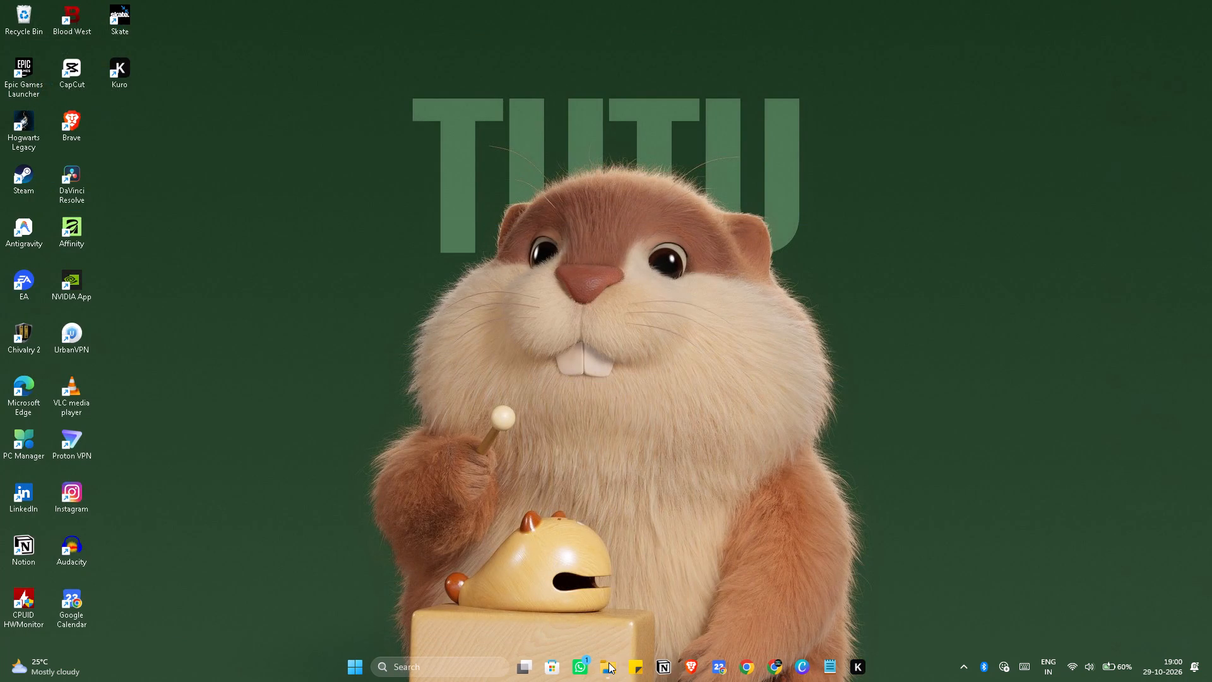
Close the open File Explorer window from the desktop.
right_click(605, 664)
click(614, 628)
Bring up the Shut Down Windows dialog for turning off the PC.
key(alt+F4)
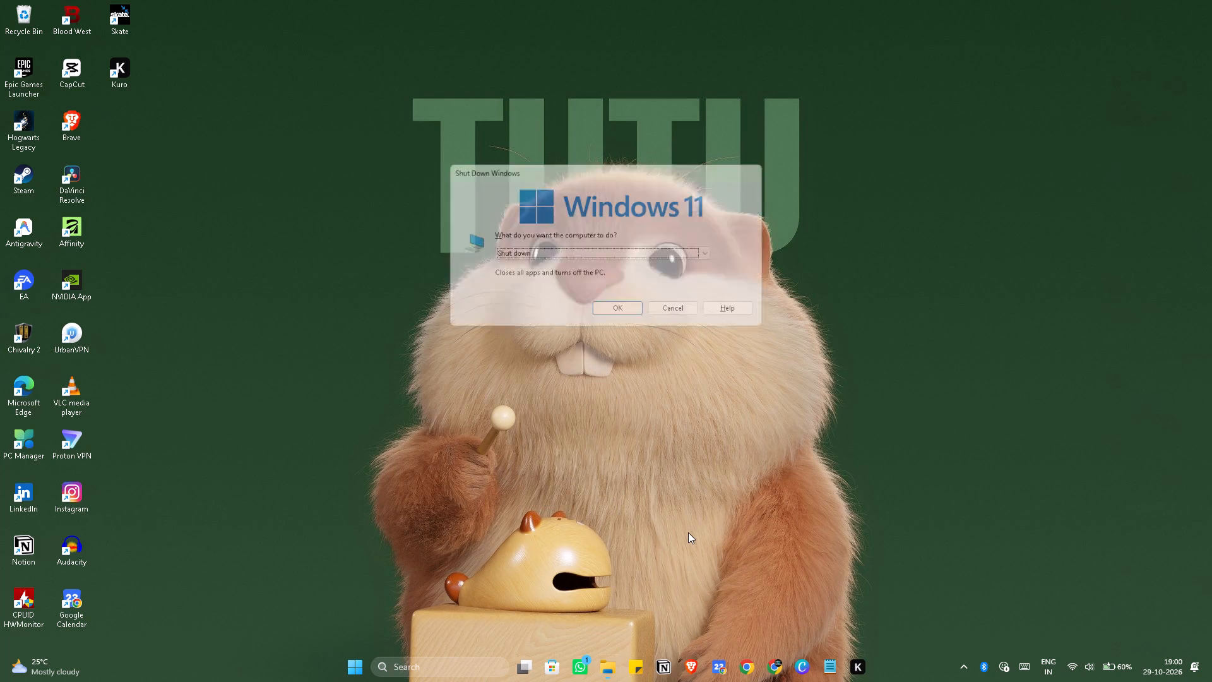